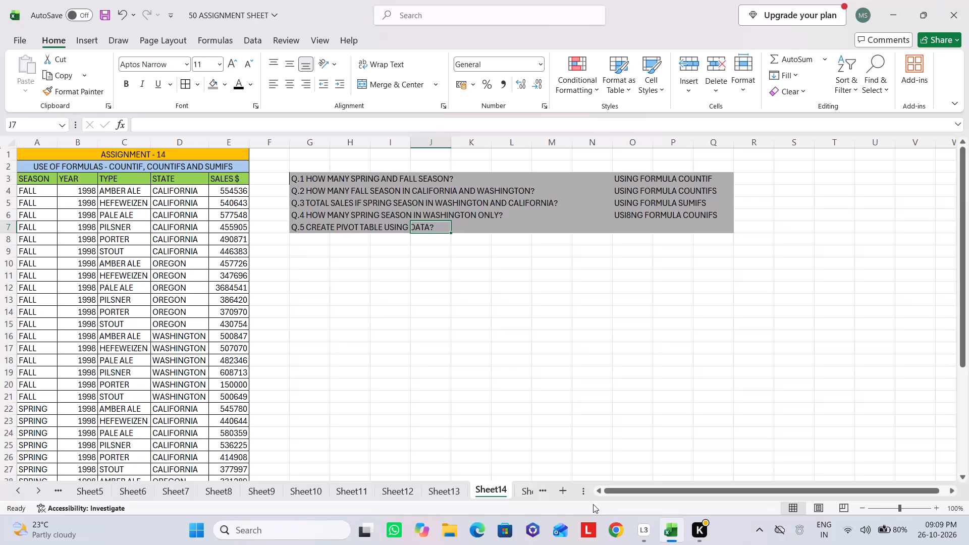
# On Sheet15, merge and centre cells A1:F1 and enter the heading "ASSIGNMENT - 15".
pyautogui.click(523, 487)
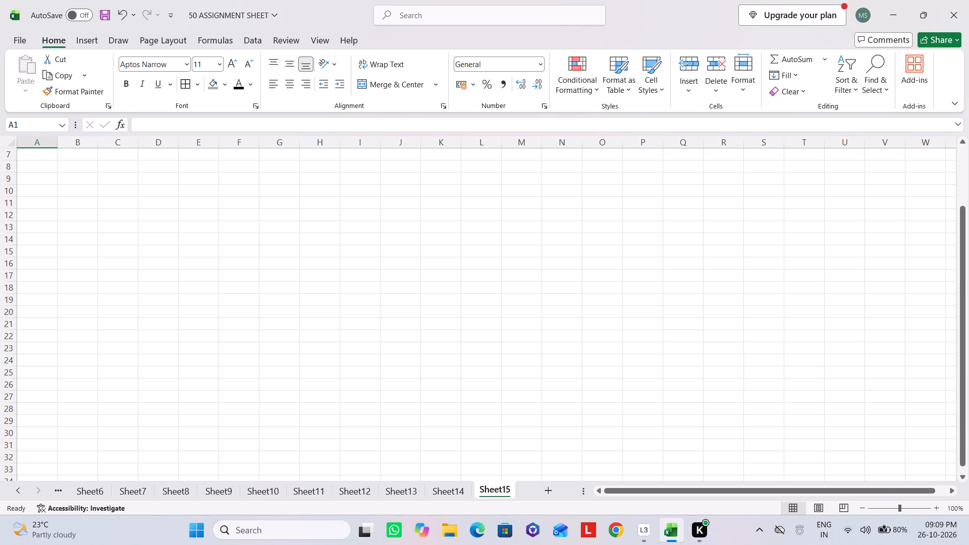
pyautogui.hotkey('shift', 'Right')
pyautogui.hotkey('shift', 'Right')
pyautogui.hotkey('shift', 'Right')
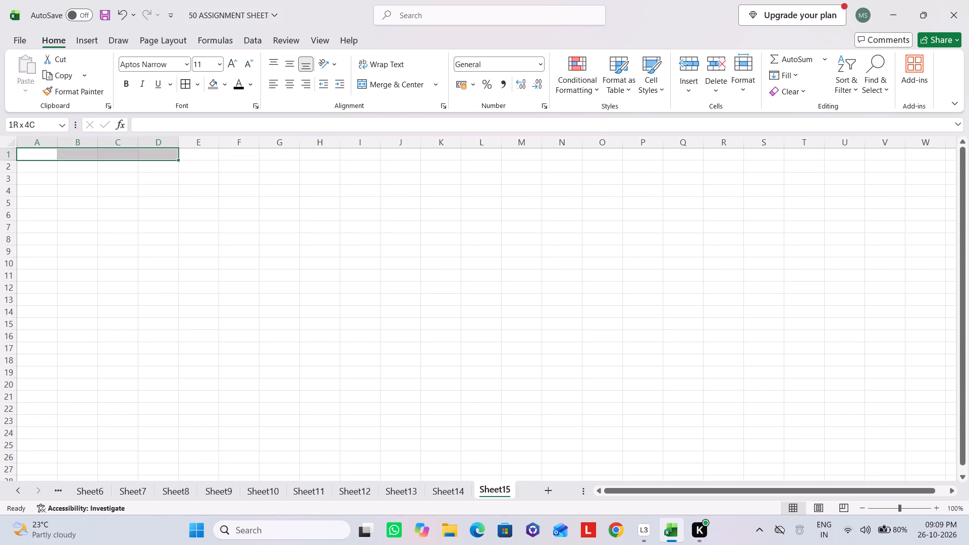
pyautogui.hotkey('shift', 'Right')
pyautogui.hotkey('shift', 'Right')
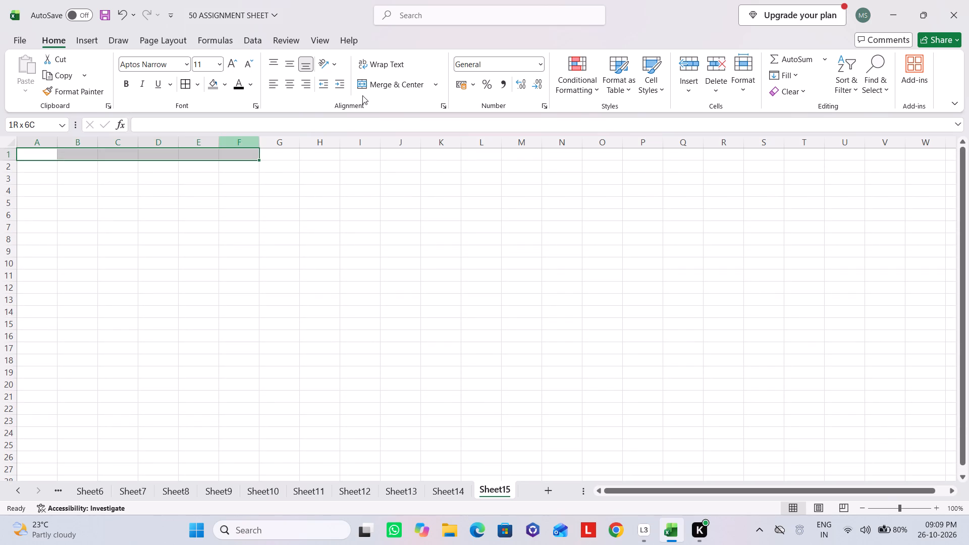
pyautogui.click(400, 82)
pyautogui.write('ASSIGNMENT - 15')
pyautogui.press('Down')
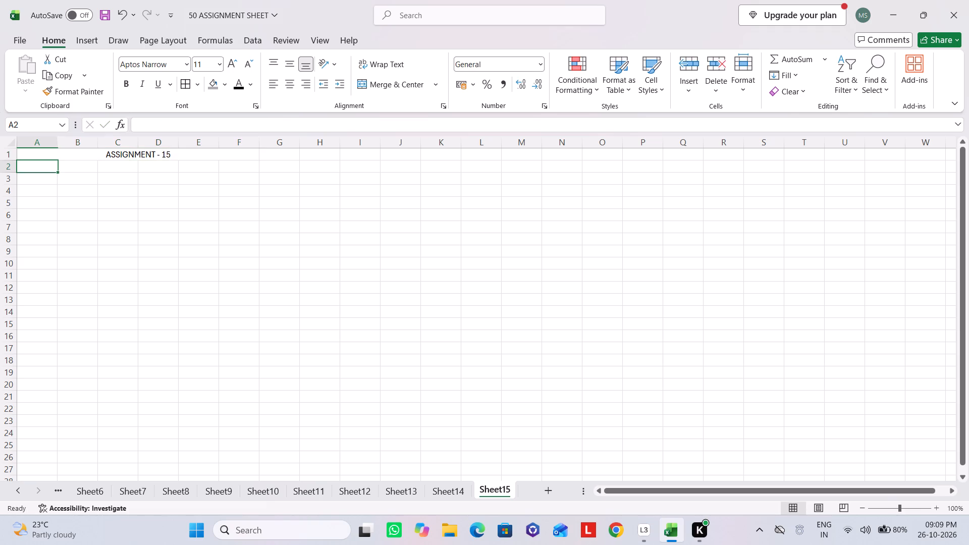
# Merge and centre cells A2:F2 below the assignment heading.
pyautogui.hotkey('shift', 'Right')
pyautogui.hotkey('shift', 'Right')
pyautogui.hotkey('shift', 'Right')
pyautogui.hotkey('shift', 'Right')
pyautogui.hotkey('shift', 'Right')
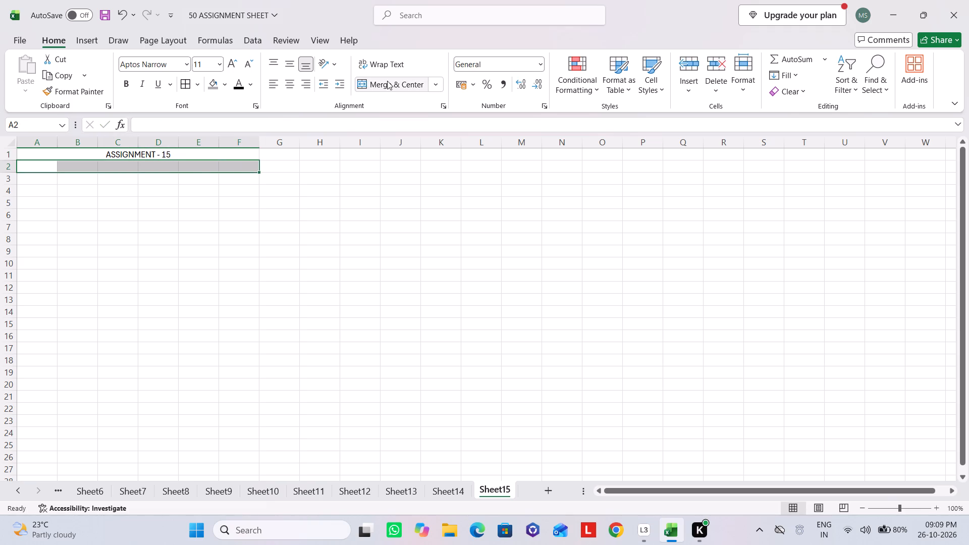
pyautogui.click(387, 81)
# Enter the title "CREATE PIVOT TABLE USING DATA SEPARATE FRUIT AND VEGETABLES" in the merged row 2 cell.
pyautogui.doubleClick(146, 168)
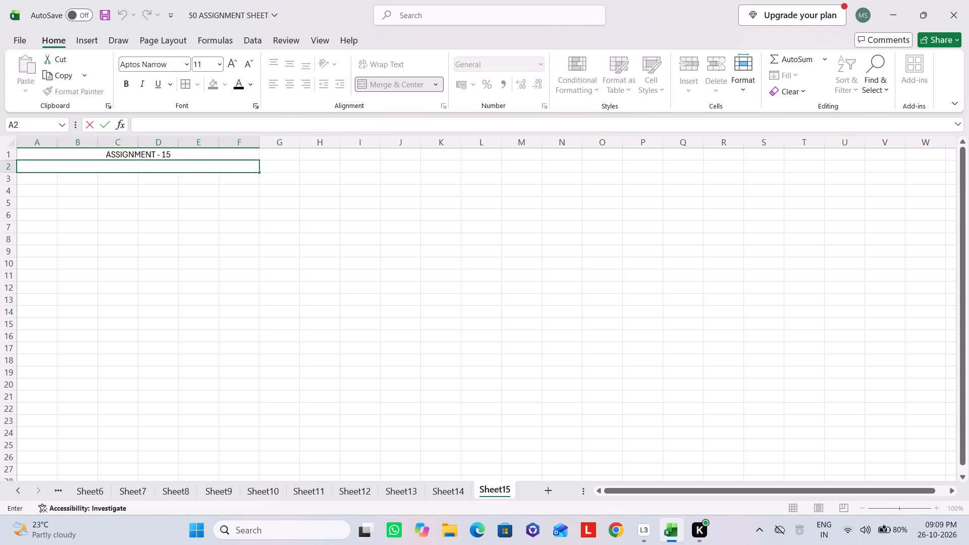
pyautogui.press('g')
pyautogui.press('BackSpace')
pyautogui.write('CER')
pyautogui.press('BackSpace')
pyautogui.press('BackSpace')
pyautogui.write('REATE')
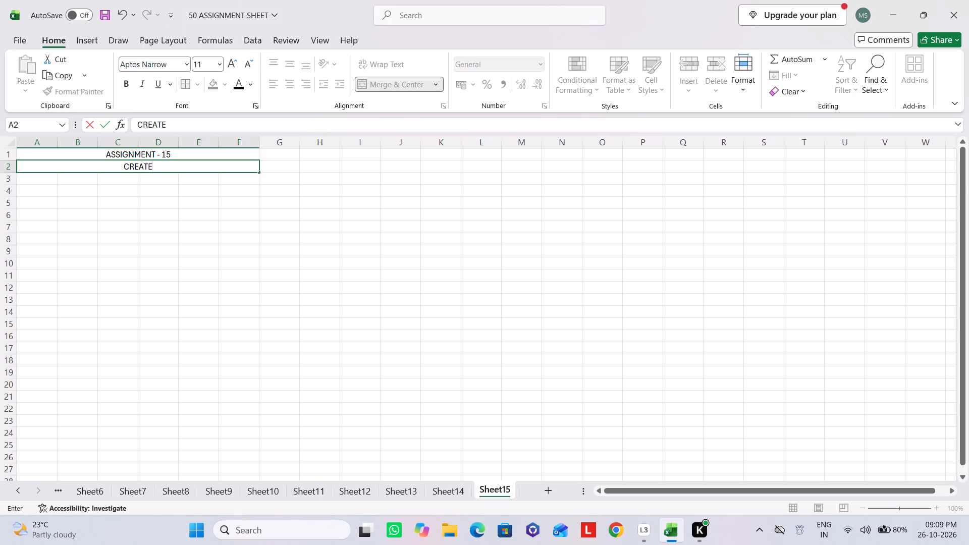
pyautogui.press('space')
pyautogui.write('PIVOT TABLE')
pyautogui.press('space')
pyautogui.write('USING DATA')
pyautogui.press('space')
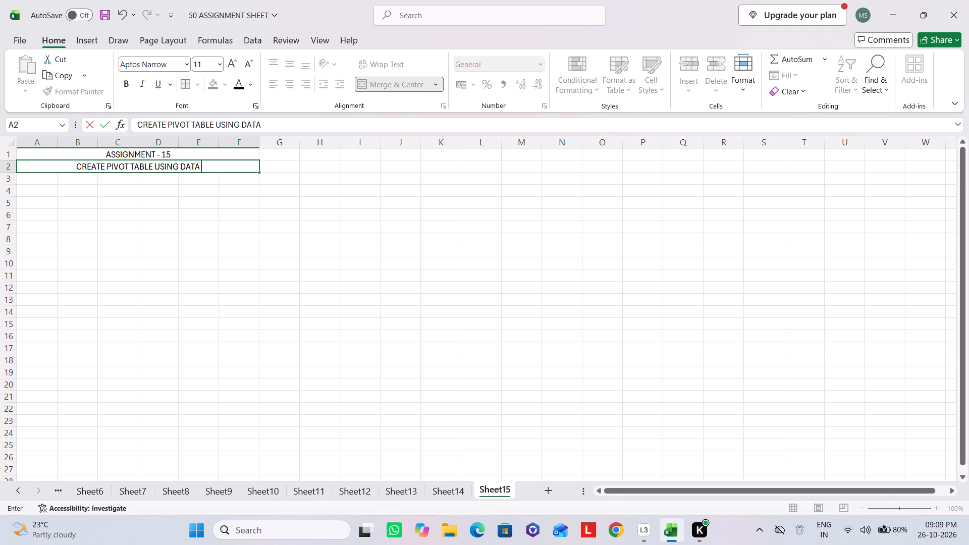
pyautogui.write('SEPARATE')
pyautogui.press('space')
pyautogui.write('FRUT6I')
pyautogui.press('BackSpace')
pyautogui.press('BackSpace')
pyautogui.press('BackSpace')
pyautogui.write('IT')
pyautogui.press('space')
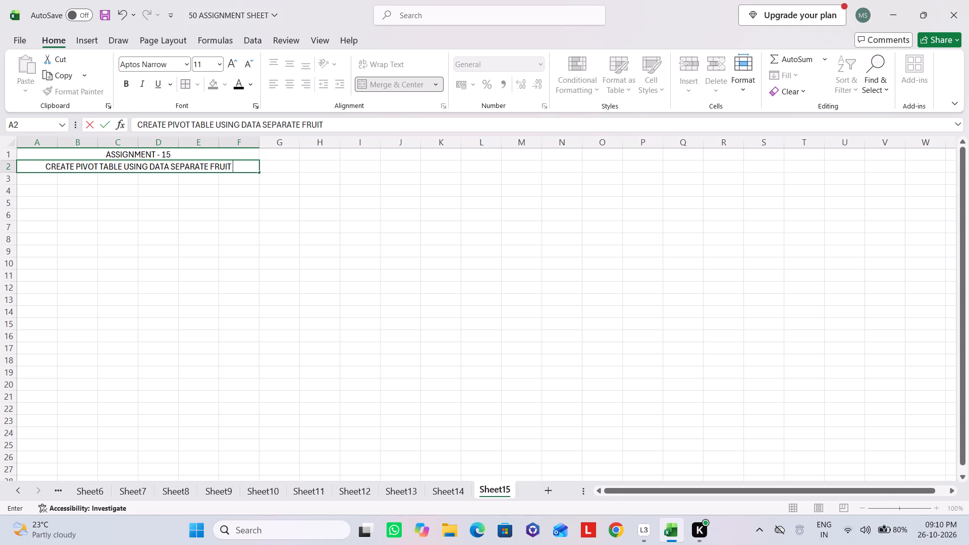
pyautogui.write('AND VWE')
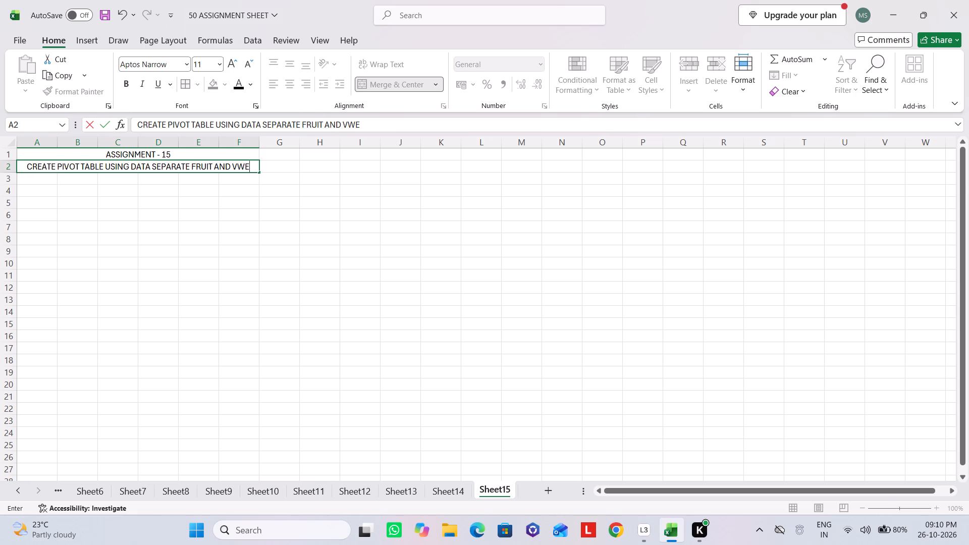
pyautogui.press('BackSpace')
pyautogui.press('BackSpace')
pyautogui.press('e')
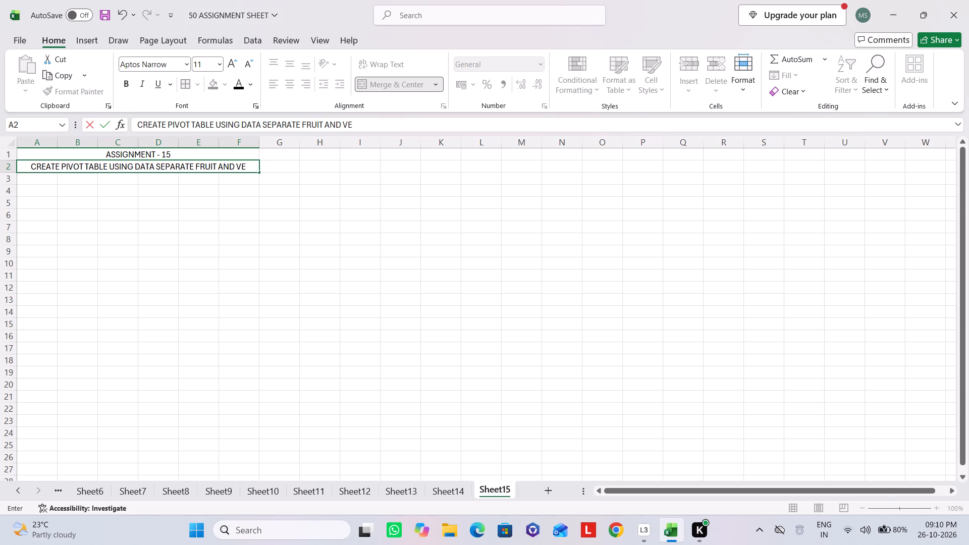
pyautogui.write('GETABLES')
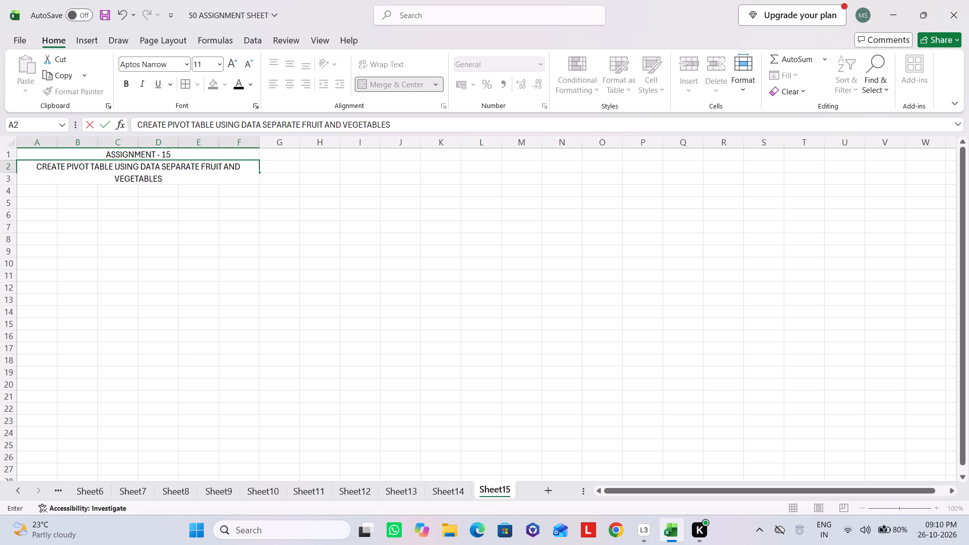
pyautogui.click(47, 191)
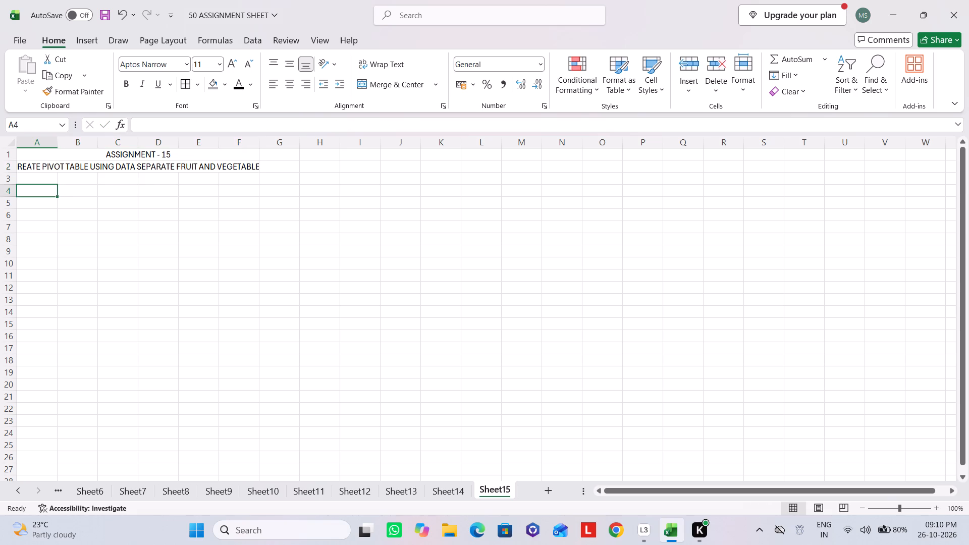
# Wrap the title text and merge and centre it across A2:F3.
pyautogui.click(101, 169)
pyautogui.hotkey('shift', 'Down')
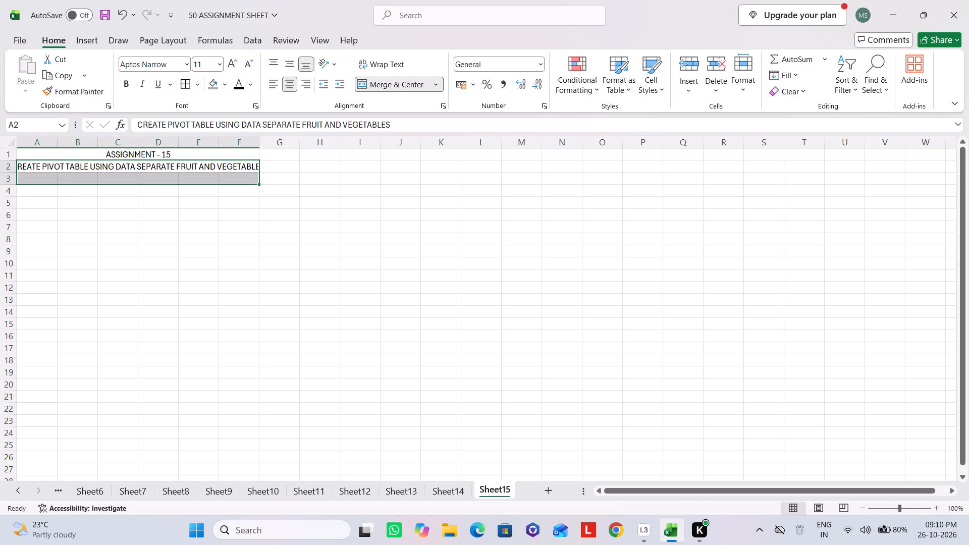
pyautogui.click(400, 63)
pyautogui.click(393, 84)
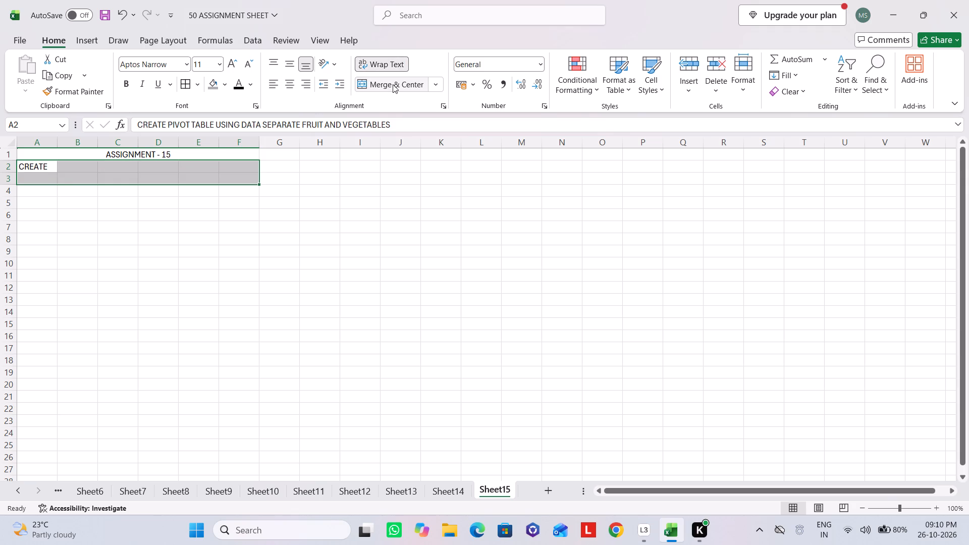
pyautogui.click(393, 84)
# Enter the column headers ORDER ID, PRODUCT, CATEGORY, AMOUNT, DATE and COUNTRY in cells A4 to F4.
pyautogui.click(45, 191)
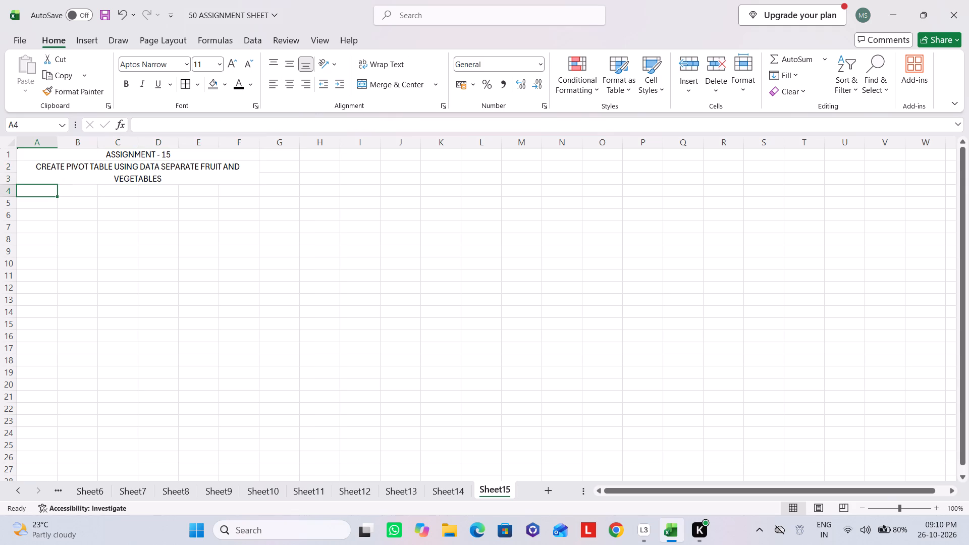
pyautogui.write('ORDE')
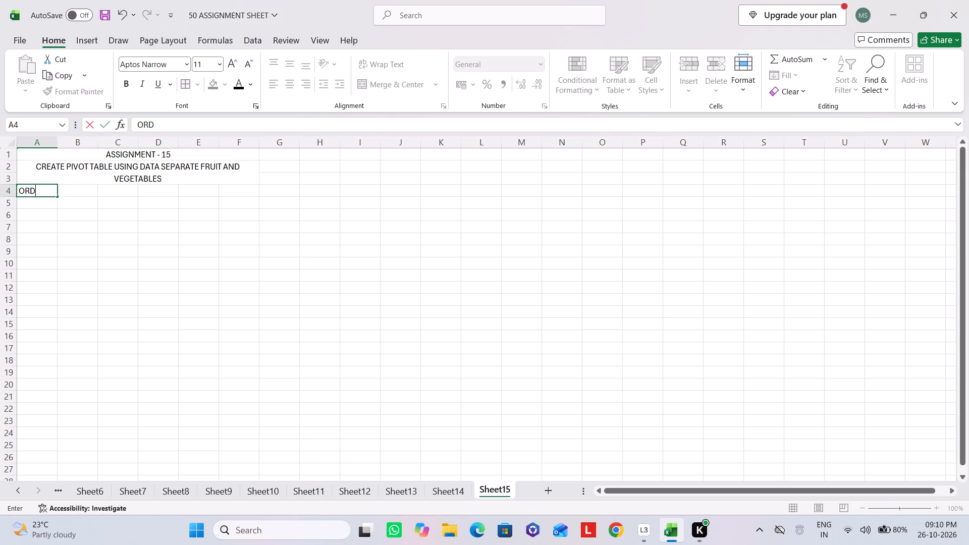
pyautogui.write('R ID`')
pyautogui.press('Tab')
pyautogui.press('BackSpace')
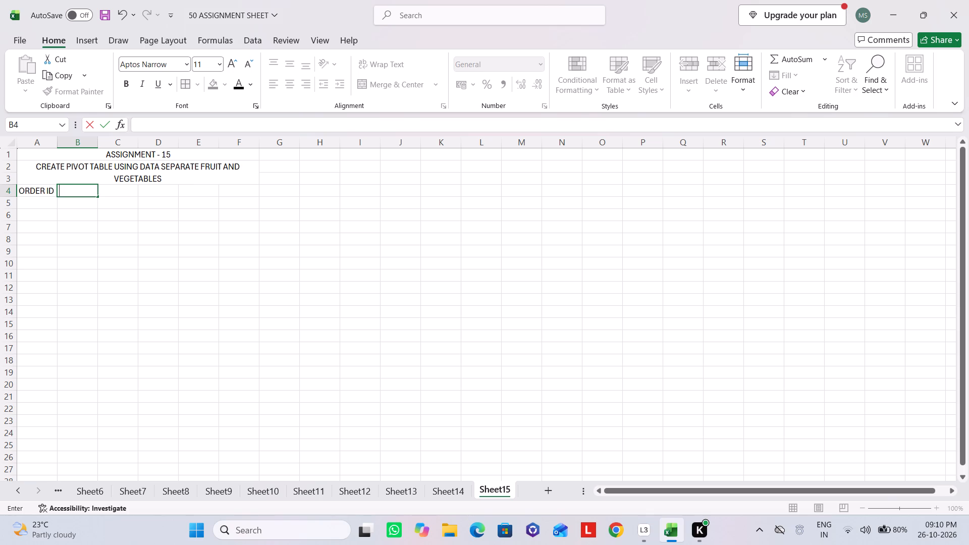
pyautogui.write('PRODT')
pyautogui.press('BackSpace')
pyautogui.write('UCT')
pyautogui.press('Tab')
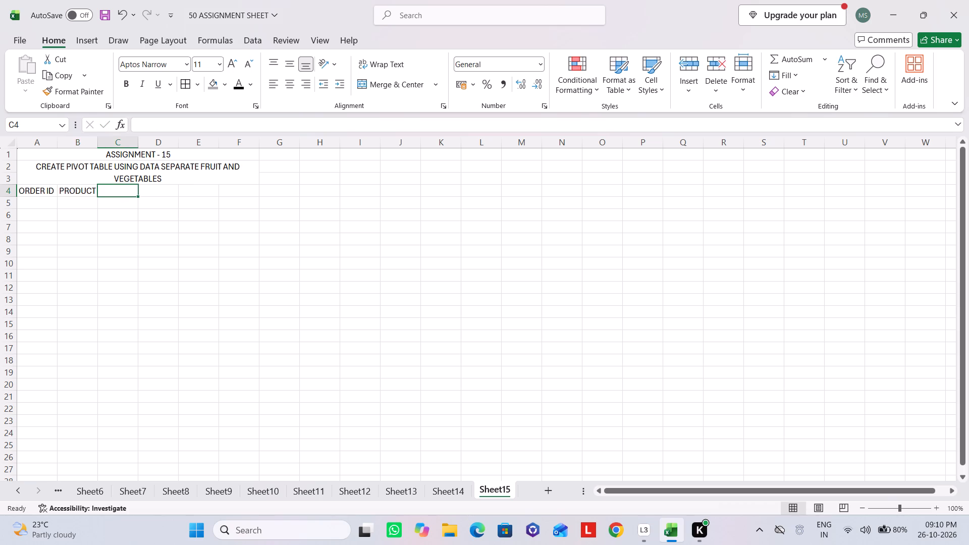
pyautogui.write('CATEGORY')
pyautogui.press('Tab')
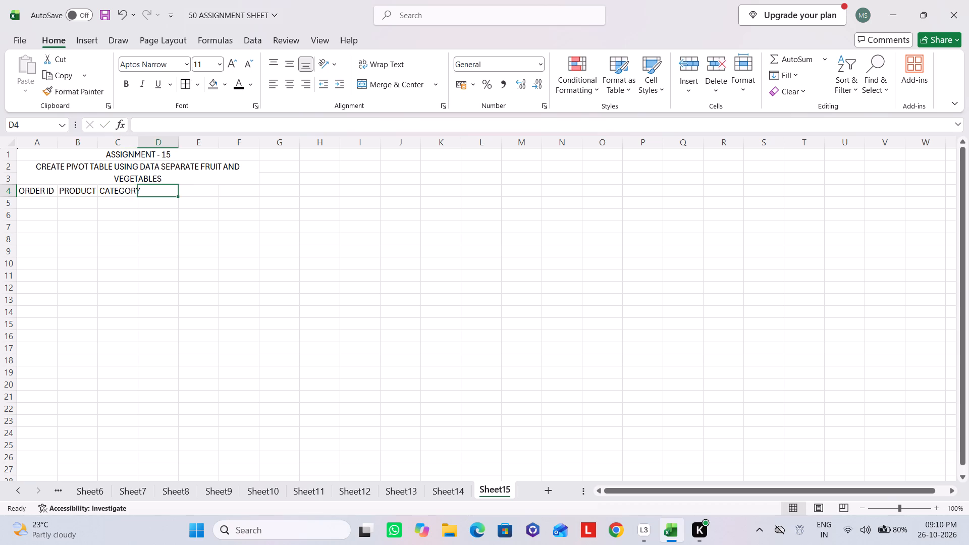
pyautogui.write('AMOUNT')
pyautogui.press('space')
pyautogui.press('Tab')
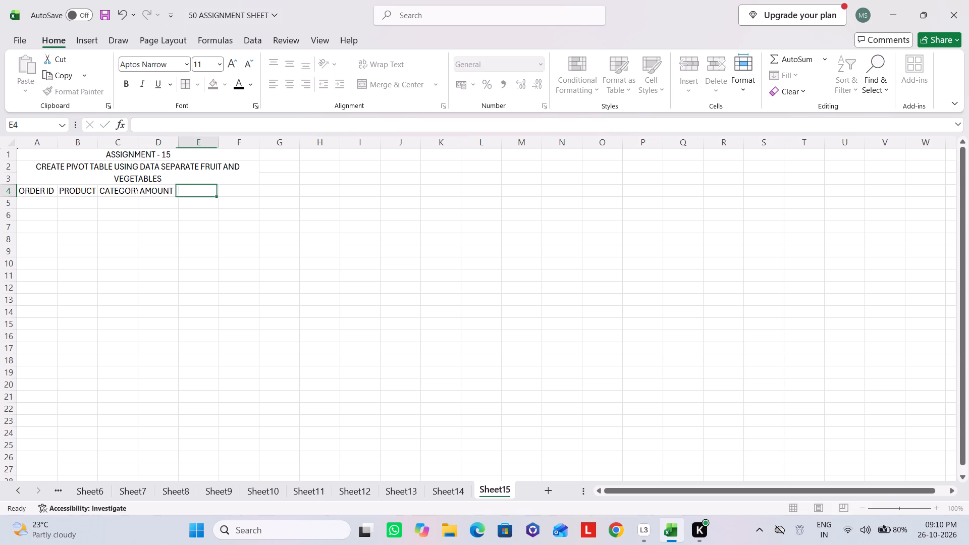
pyautogui.write('DATE')
pyautogui.press('Tab')
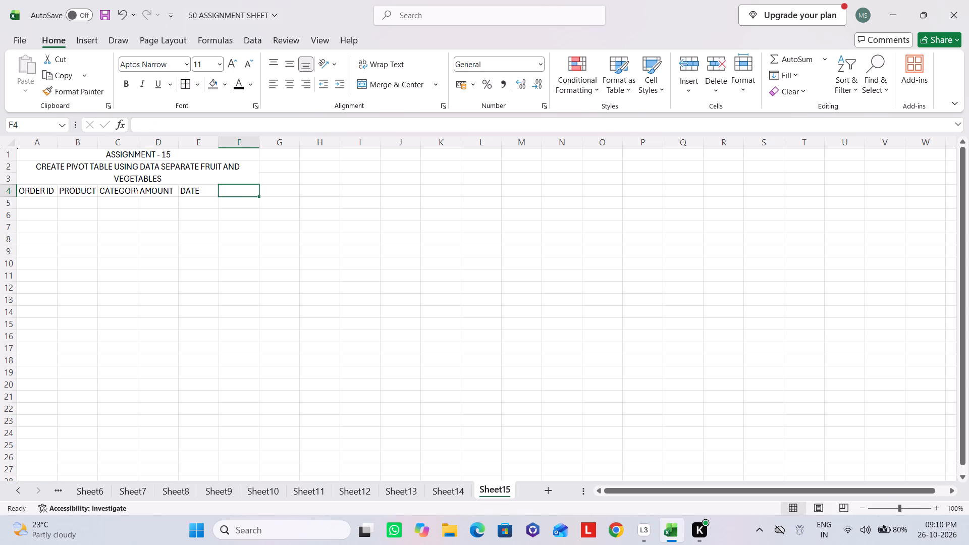
pyautogui.press('o')
pyautogui.press('BackSpace')
pyautogui.write('COUNTRY')
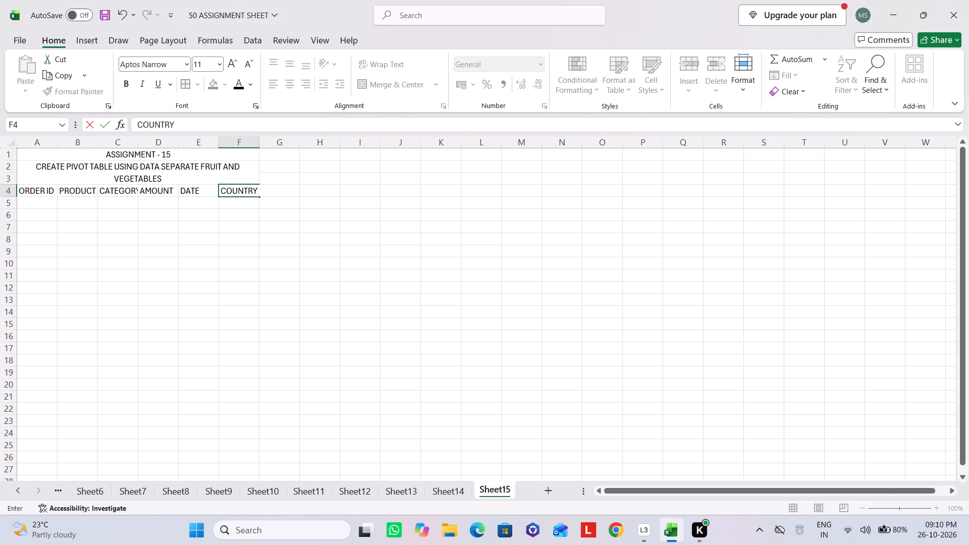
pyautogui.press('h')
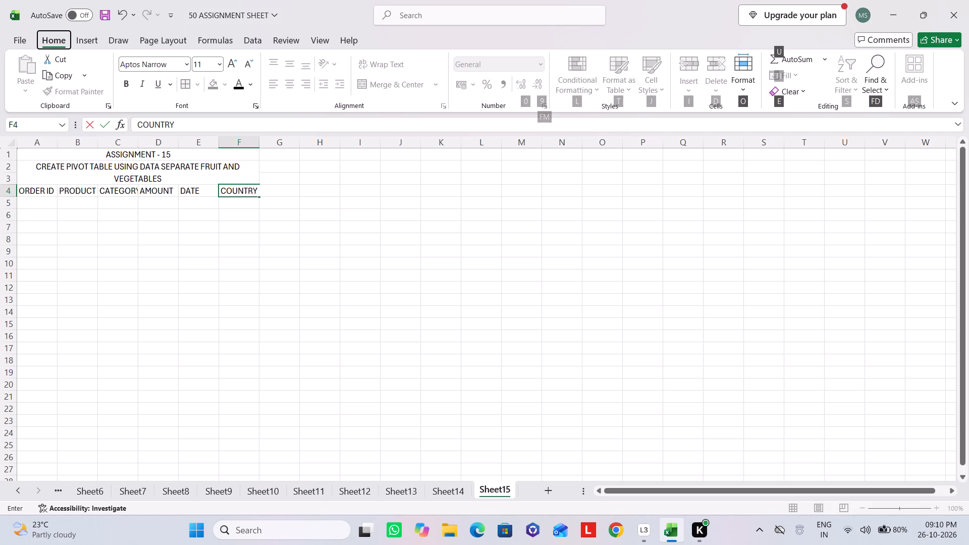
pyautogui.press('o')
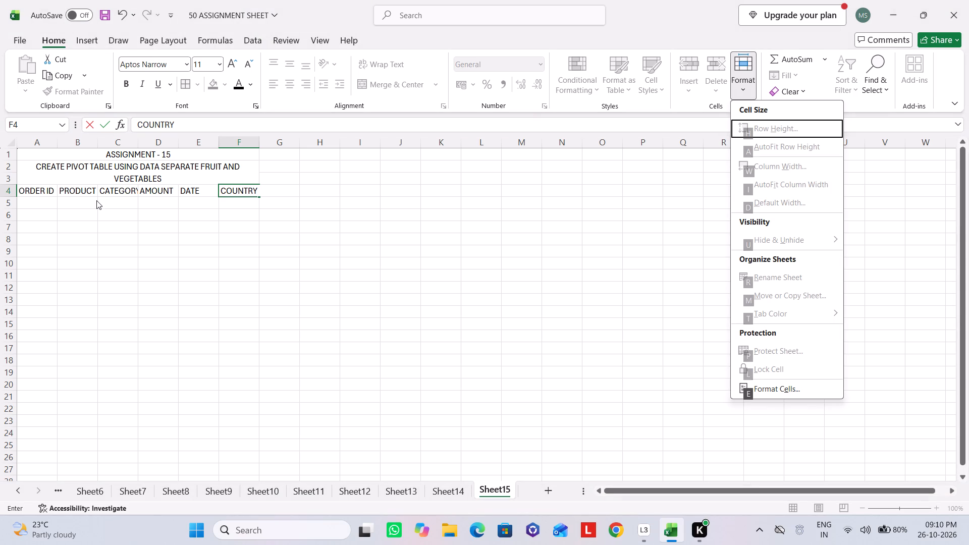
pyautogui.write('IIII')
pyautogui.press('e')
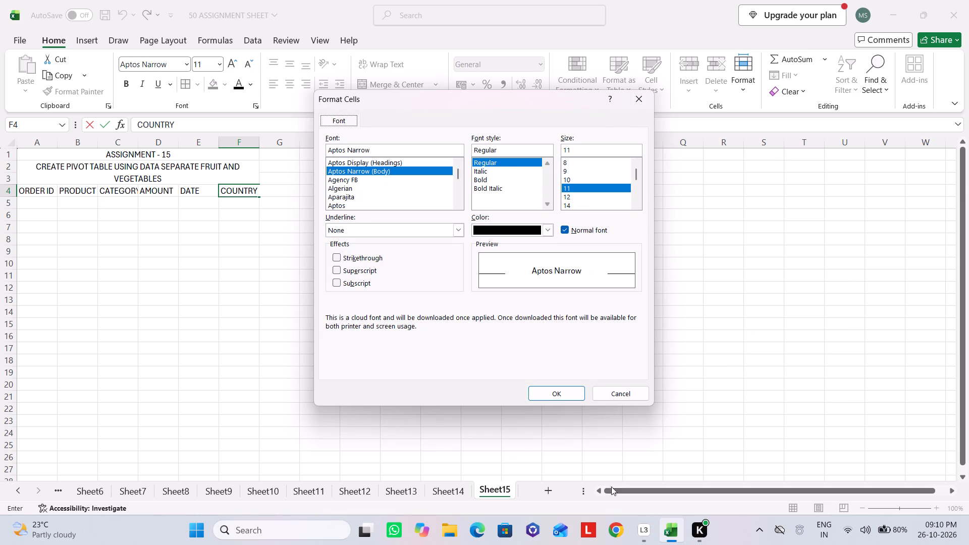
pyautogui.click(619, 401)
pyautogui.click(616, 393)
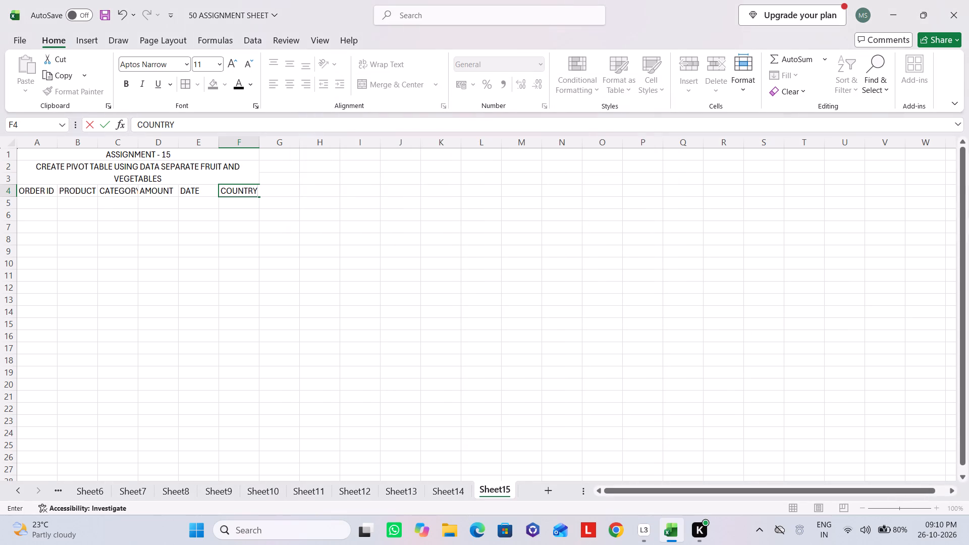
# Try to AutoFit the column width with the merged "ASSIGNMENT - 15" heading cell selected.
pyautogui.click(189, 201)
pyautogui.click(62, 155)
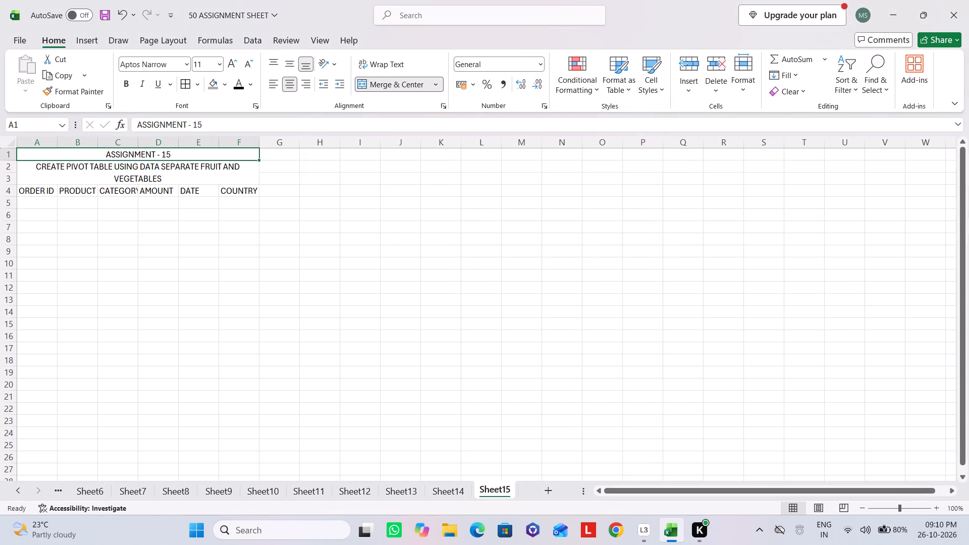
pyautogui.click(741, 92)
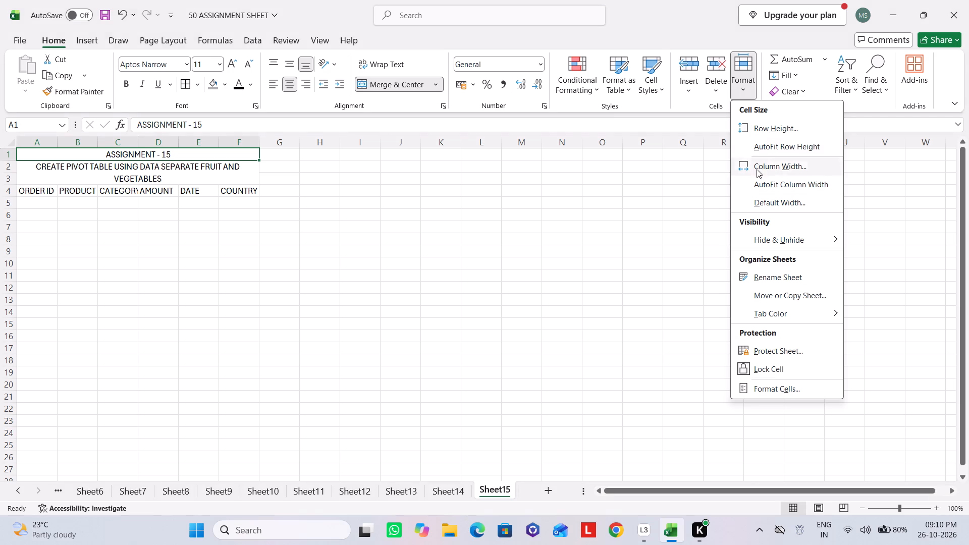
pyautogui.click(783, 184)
# AutoFit the column widths of A to F using the selection from the assignment heading down to the row 4 headers.
pyautogui.click(58, 156)
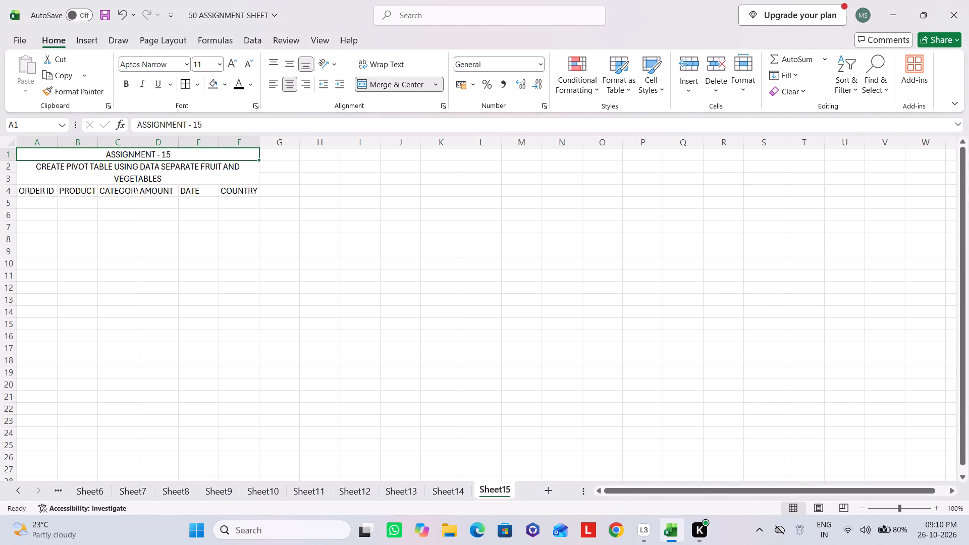
pyautogui.click(43, 159)
pyautogui.moveTo(42, 156); pyautogui.dragTo(74, 179)
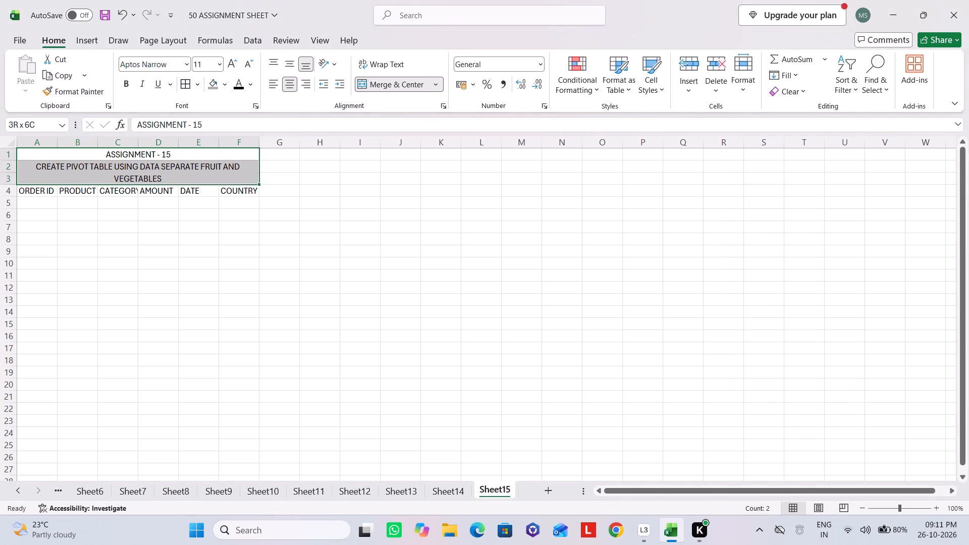
pyautogui.moveTo(74, 179); pyautogui.dragTo(76, 189)
pyautogui.click(744, 89)
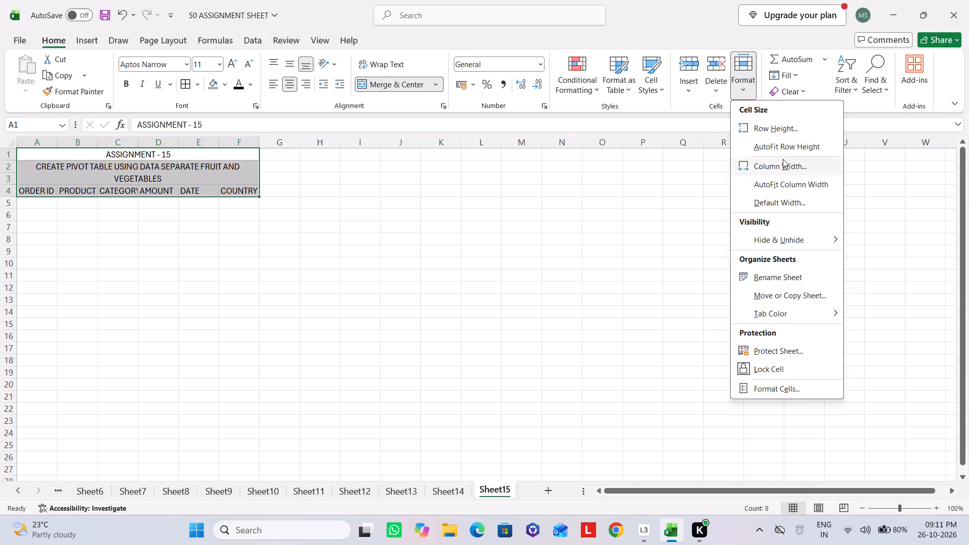
pyautogui.click(788, 183)
pyautogui.click(139, 212)
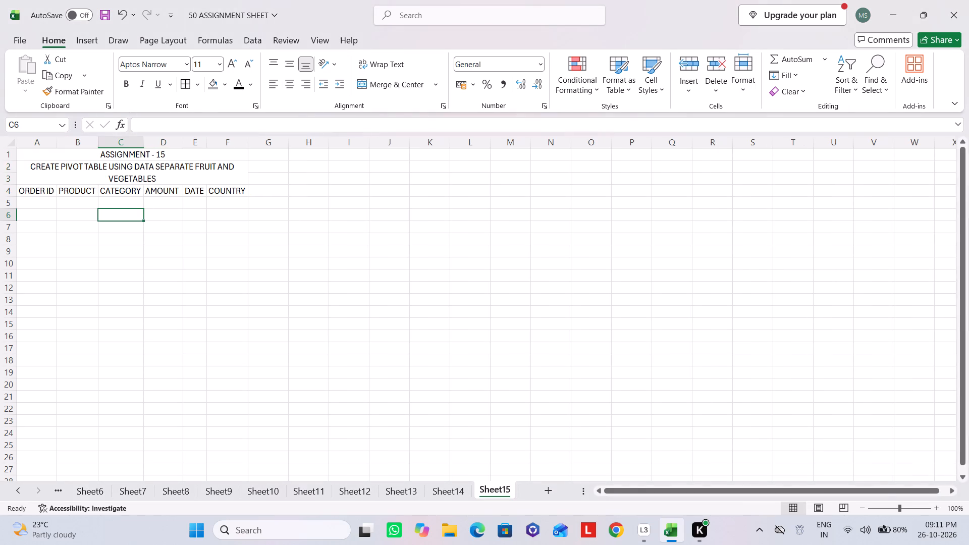
# Fill the ORDER ID column from A5 to A34 with the number series 1 to 30.
pyautogui.click(49, 201)
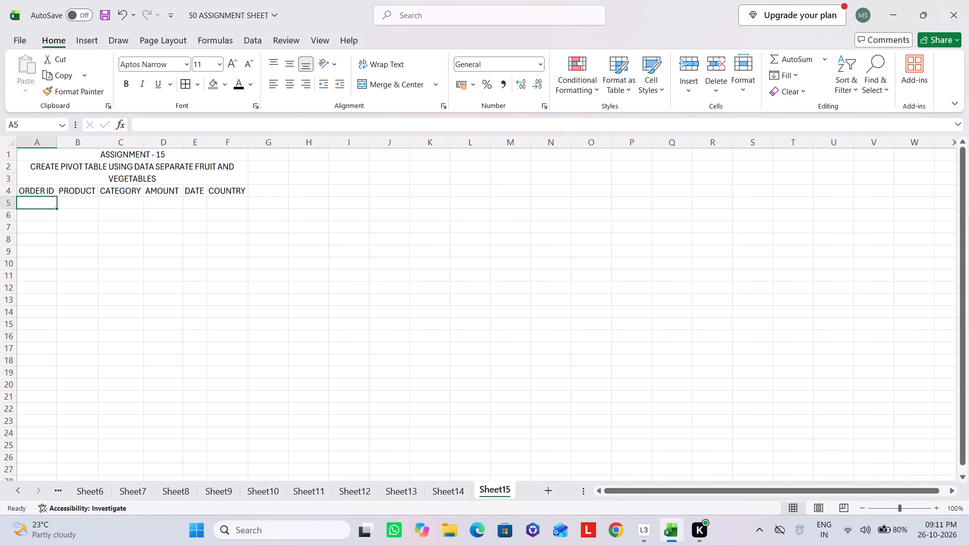
pyautogui.press('1')
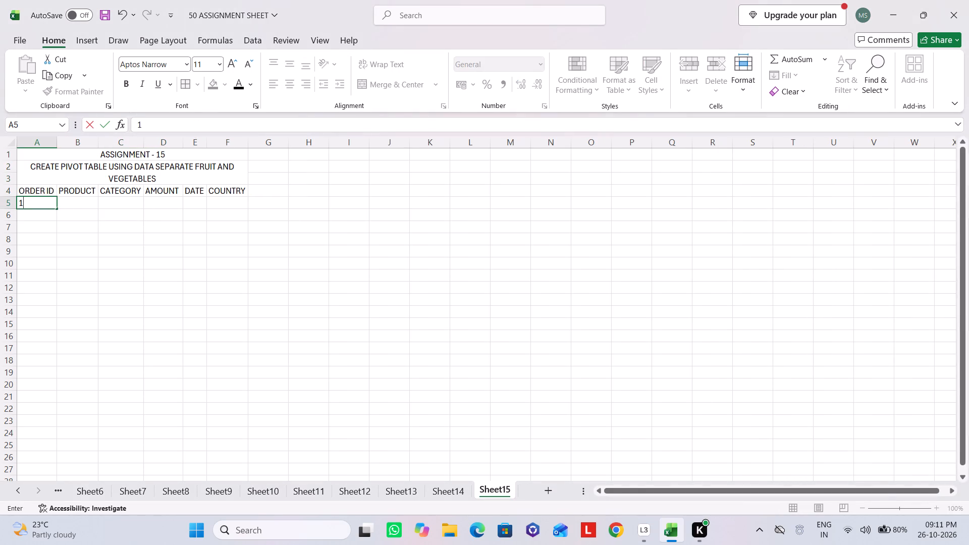
pyautogui.moveTo(57, 208); pyautogui.dragTo(48, 375)
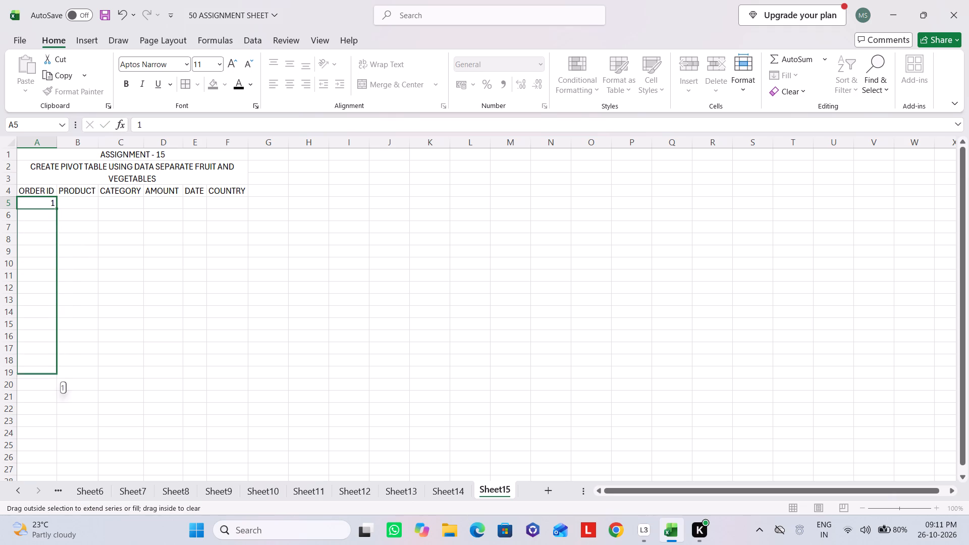
pyautogui.moveTo(48, 375); pyautogui.dragTo(44, 481)
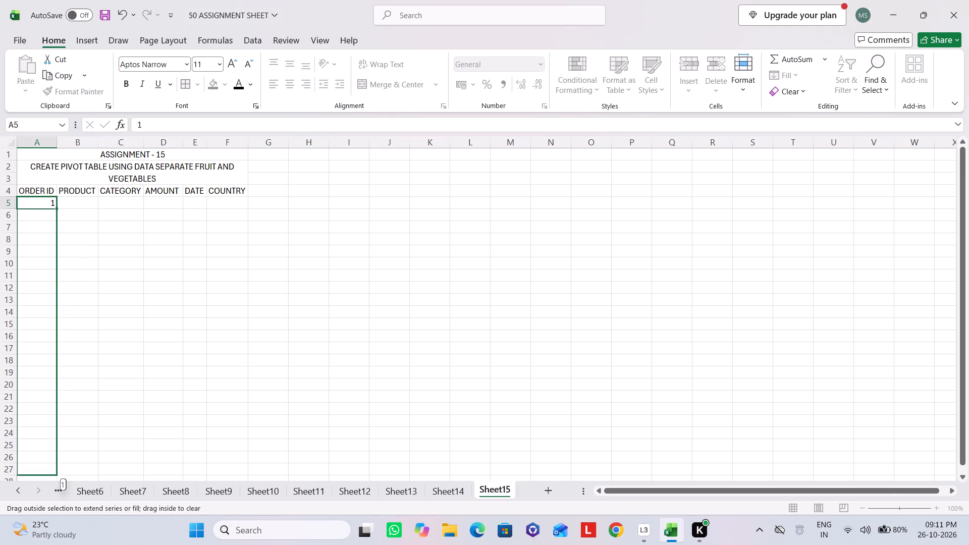
pyautogui.moveTo(44, 481); pyautogui.dragTo(34, 484)
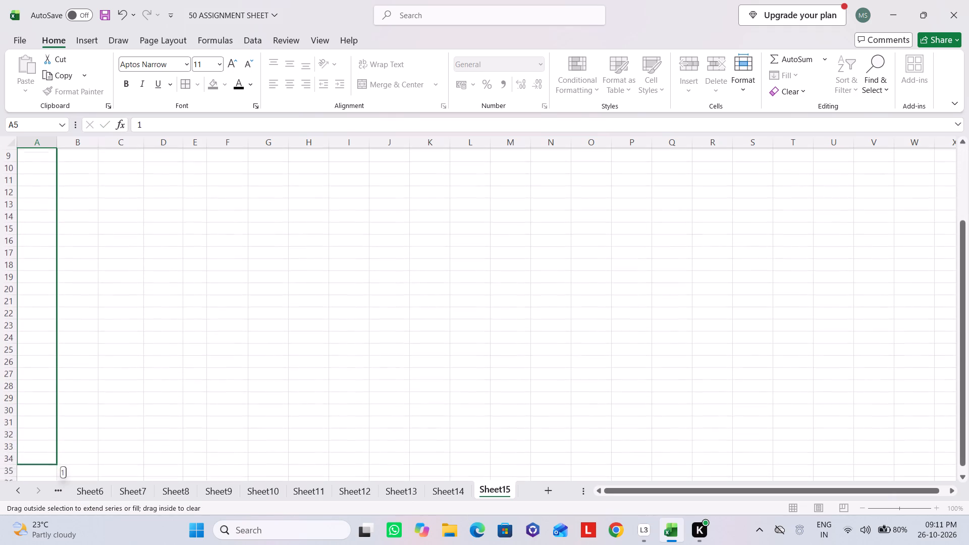
pyautogui.moveTo(34, 484); pyautogui.dragTo(30, 450)
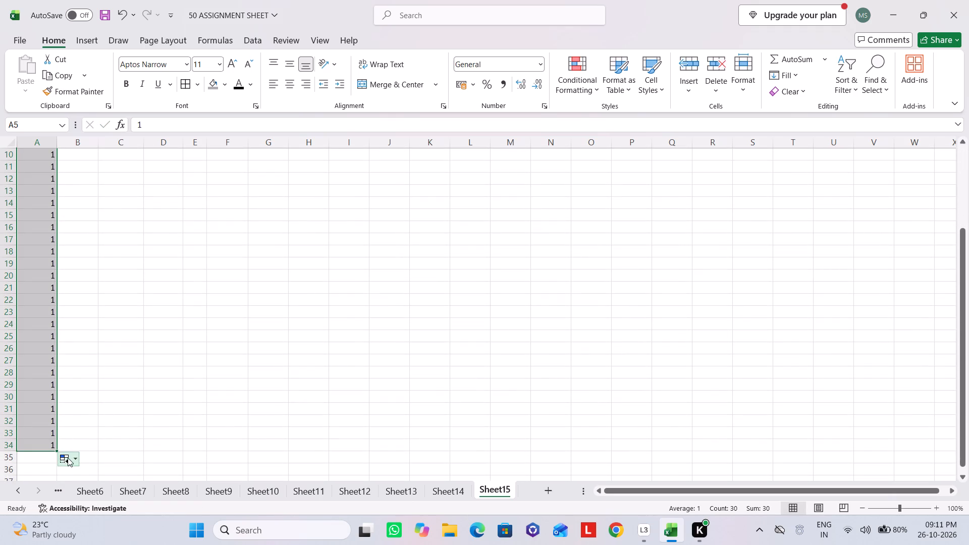
pyautogui.click(69, 458)
pyautogui.click(97, 401)
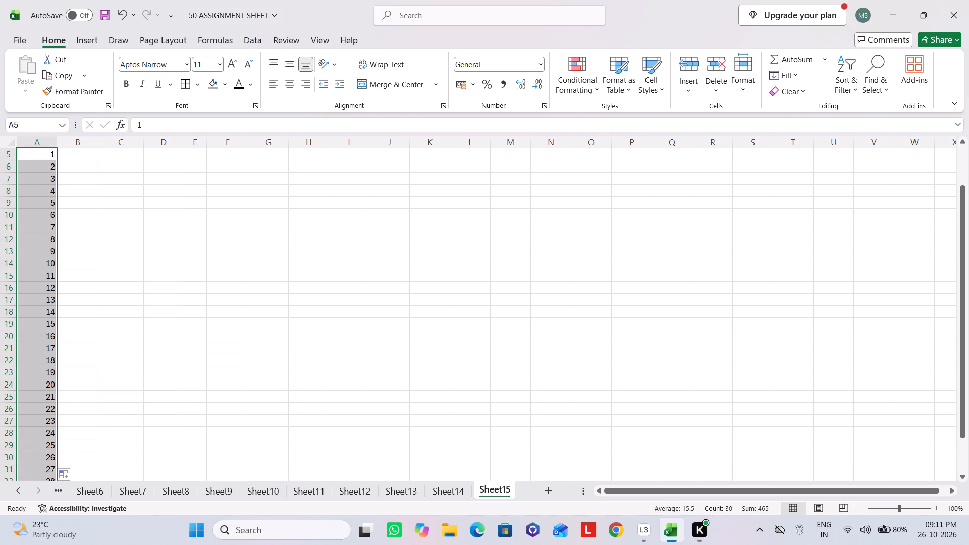
# Enter the products CARROTS, BROCCOLI, BANANA, BANANA and BEANS in cells B5 to B9.
pyautogui.scroll(-3, 99, 376)
pyautogui.scroll(10, 99, 376)
pyautogui.click(76, 203)
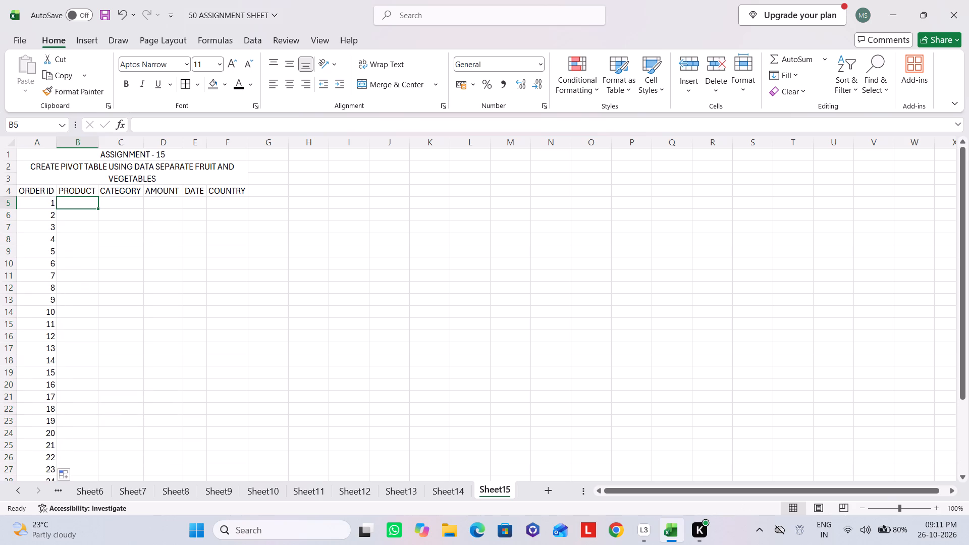
pyautogui.write('CARROTS')
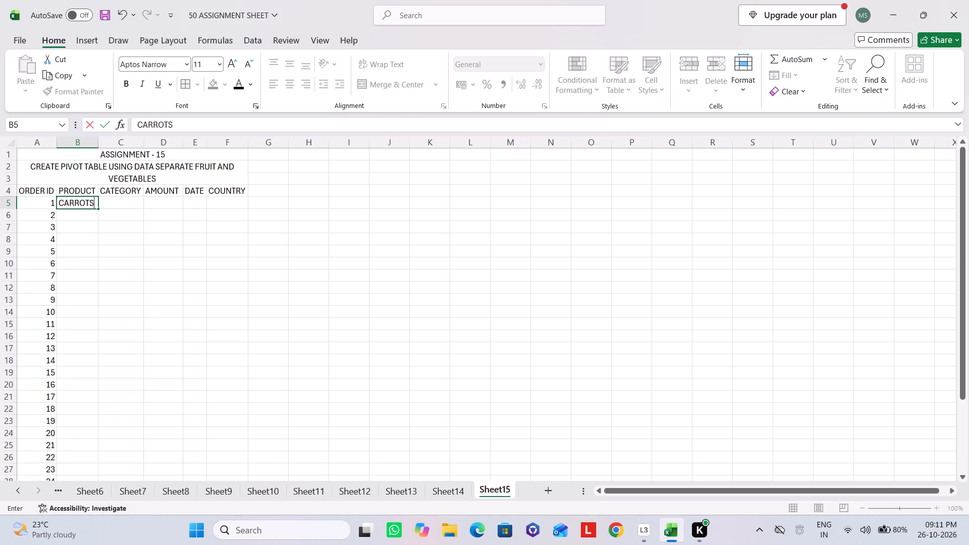
pyautogui.press('Down')
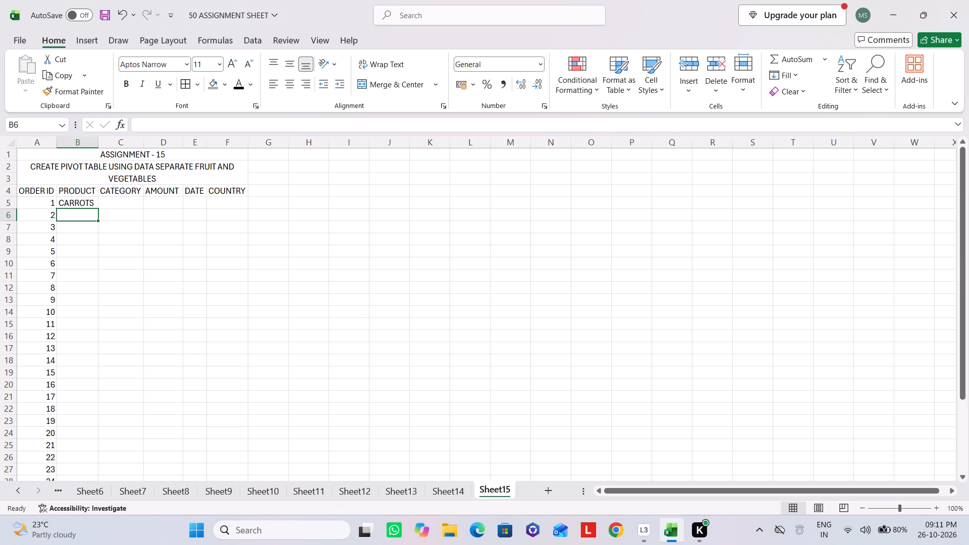
pyautogui.write('BROCCOLI')
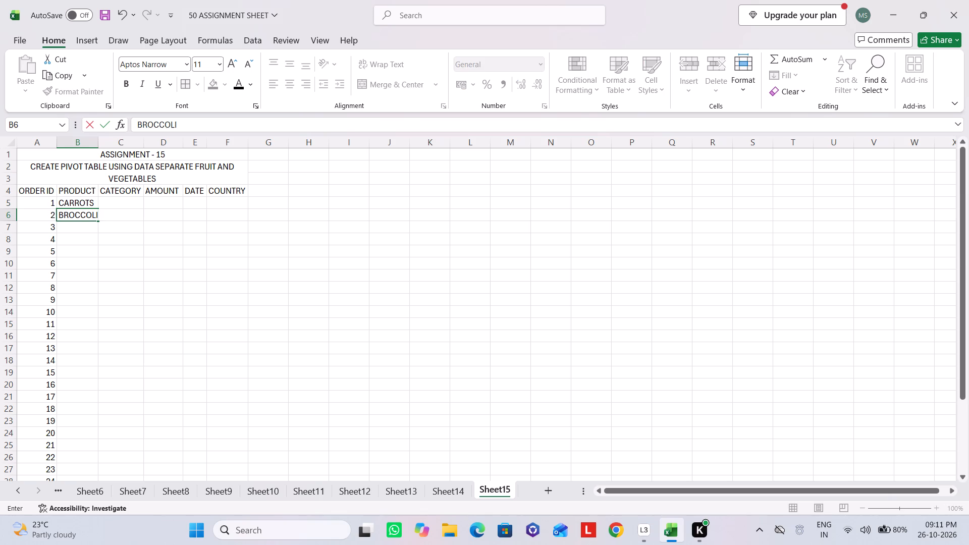
pyautogui.press('Down')
pyautogui.write('BANANA')
pyautogui.press('Down')
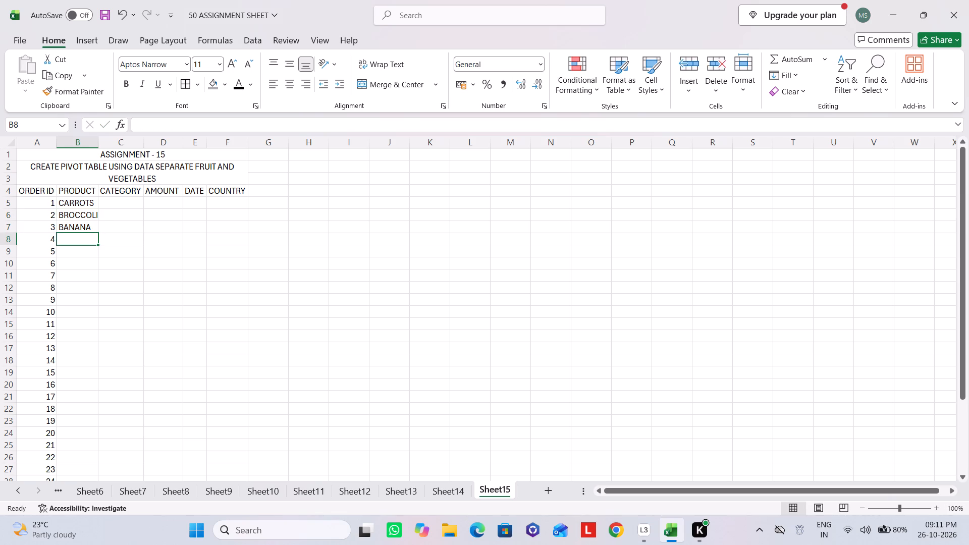
pyautogui.write('BANANA')
pyautogui.press('Down')
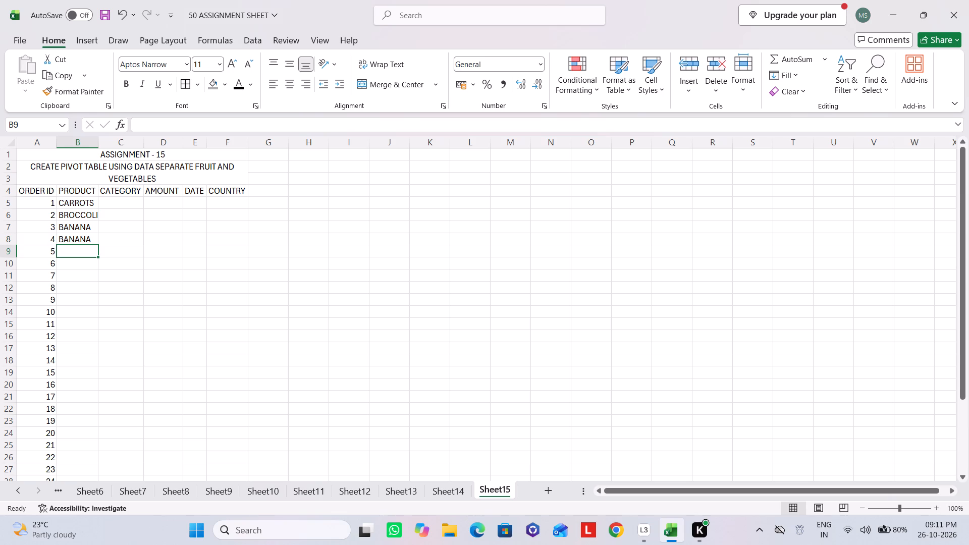
pyautogui.write('BEANS')
pyautogui.press('Down')
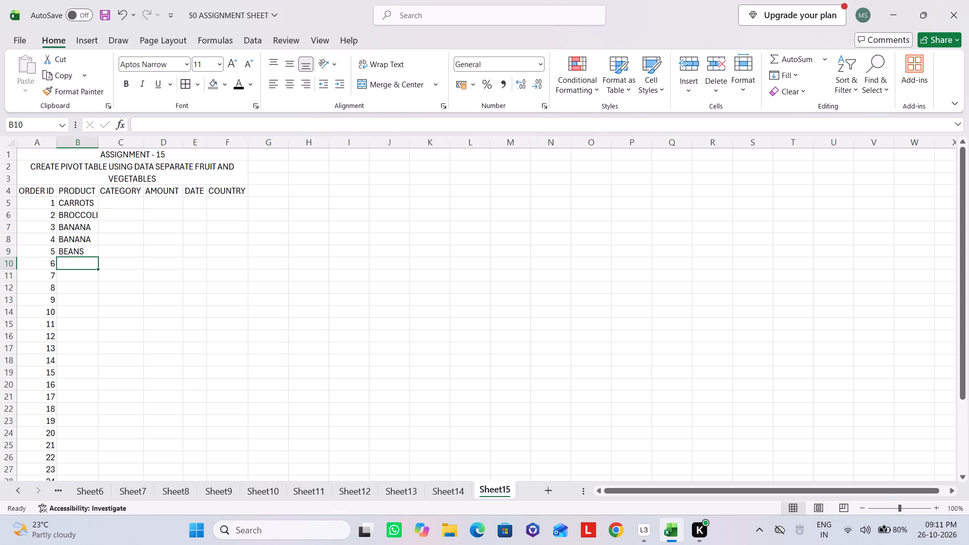
# Enter the products ORANGE, BROCCOLI, BANANA, APPLE and APPLE in cells B10 to B14.
pyautogui.write('ORAG')
pyautogui.hotkey('ctrl', 'e')
pyautogui.hotkey('ctrl', 'n')
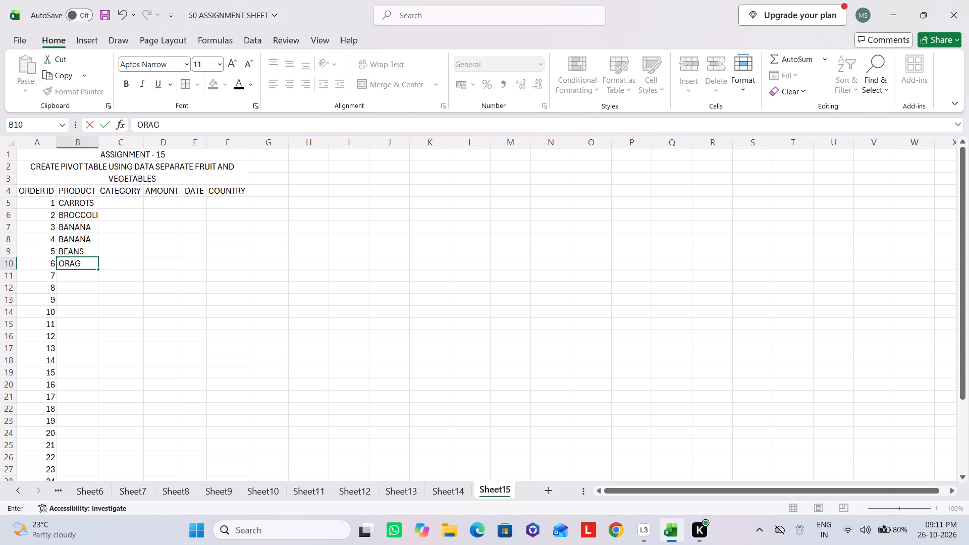
pyautogui.press('BackSpace')
pyautogui.write('NGE')
pyautogui.press('Down')
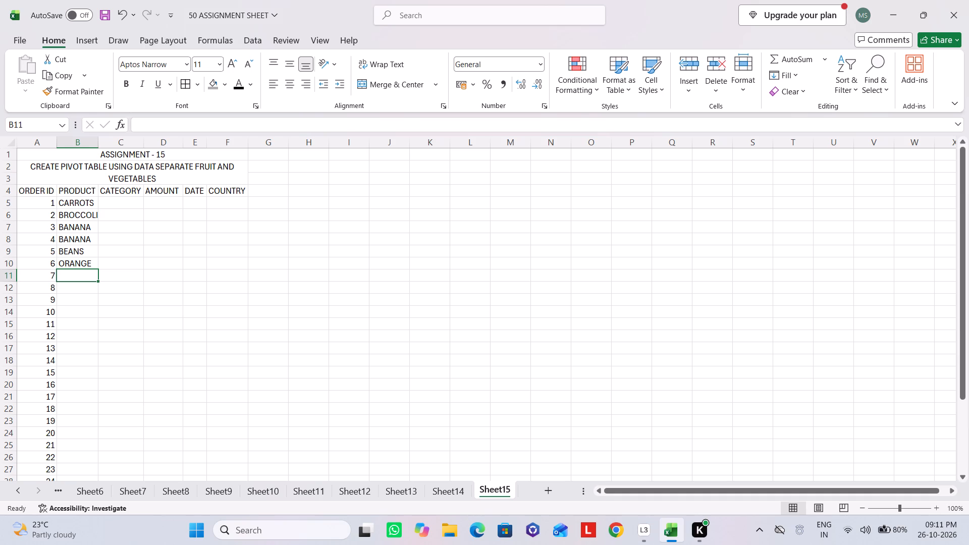
pyautogui.write('BRO')
pyautogui.press('Down')
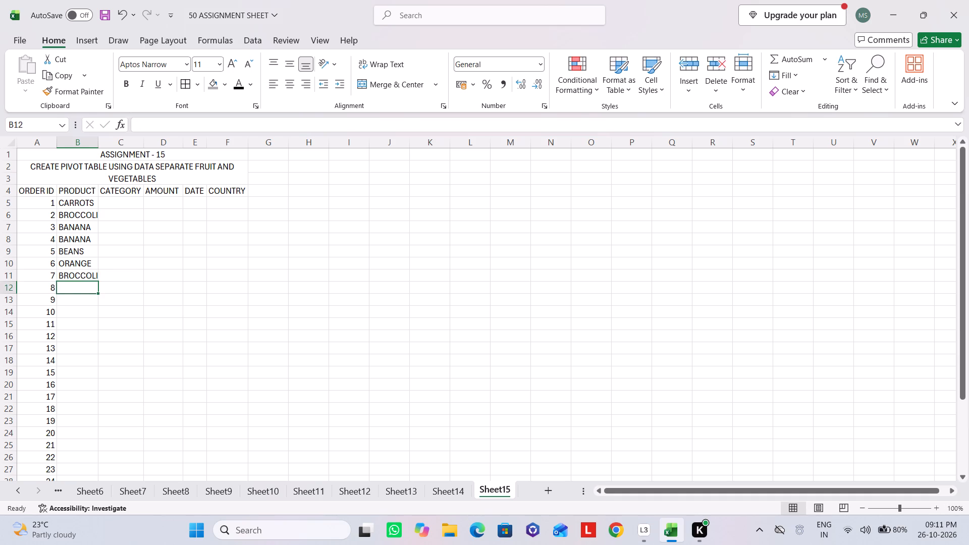
pyautogui.write('BANAN')
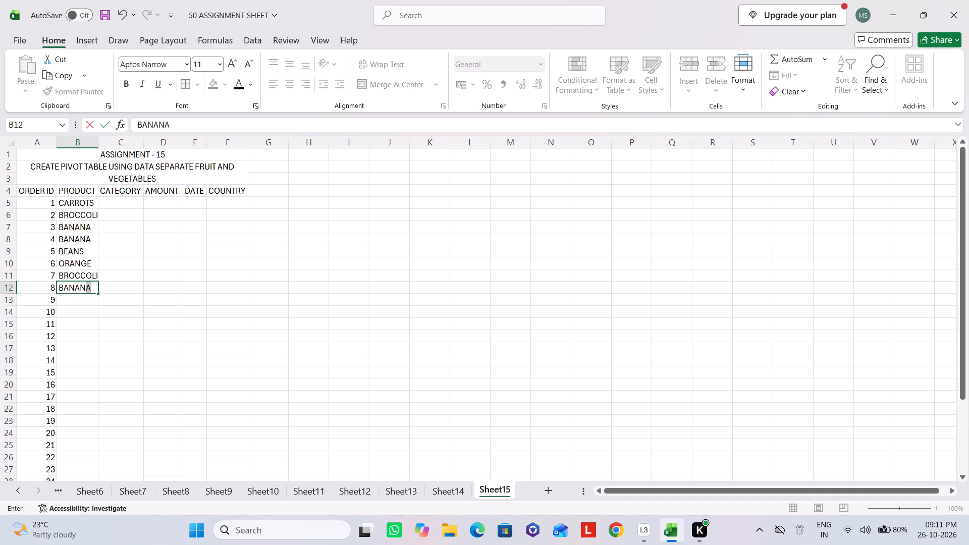
pyautogui.press('Down')
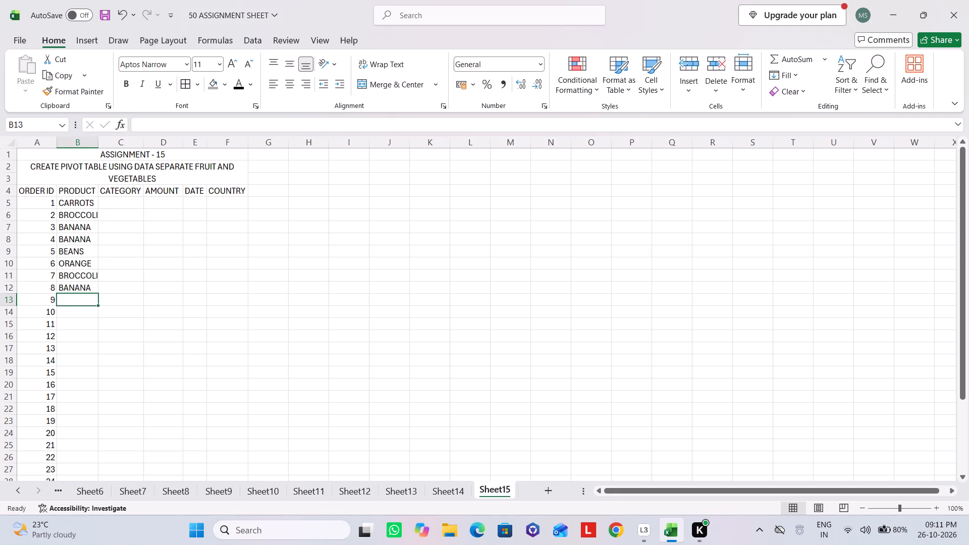
pyautogui.write('APPLE')
pyautogui.press('Up')
pyautogui.press('Down')
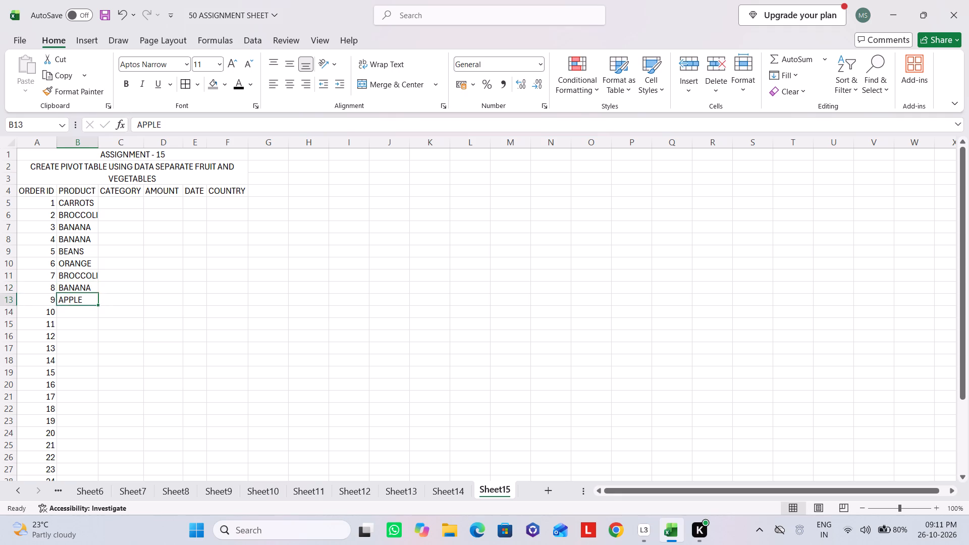
pyautogui.press('Down')
pyautogui.write('APP')
pyautogui.press('Down')
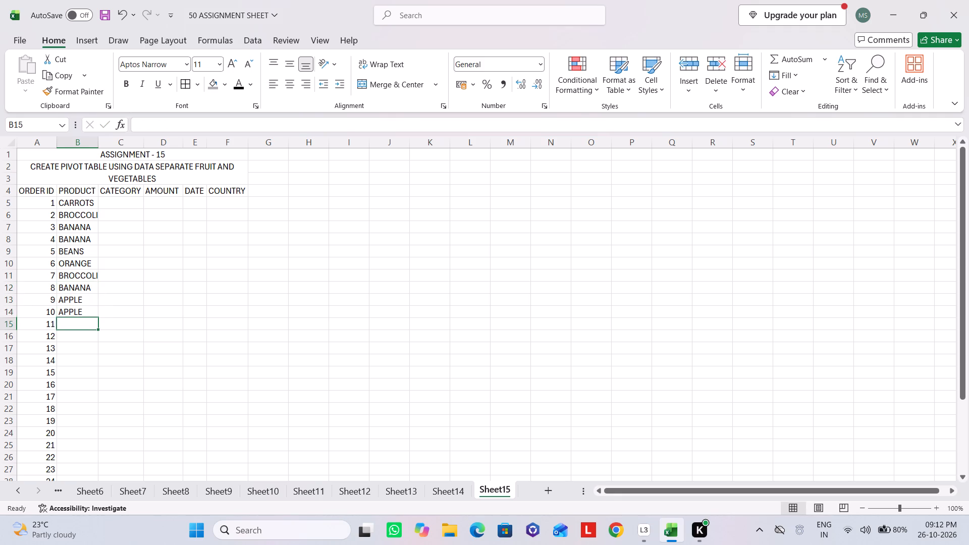
# Enter the products BANANA, BROCCOLI, CARROTS, BROCCOLI and APPLE in cells B15 to B19.
pyautogui.write('BANA')
pyautogui.press('Down')
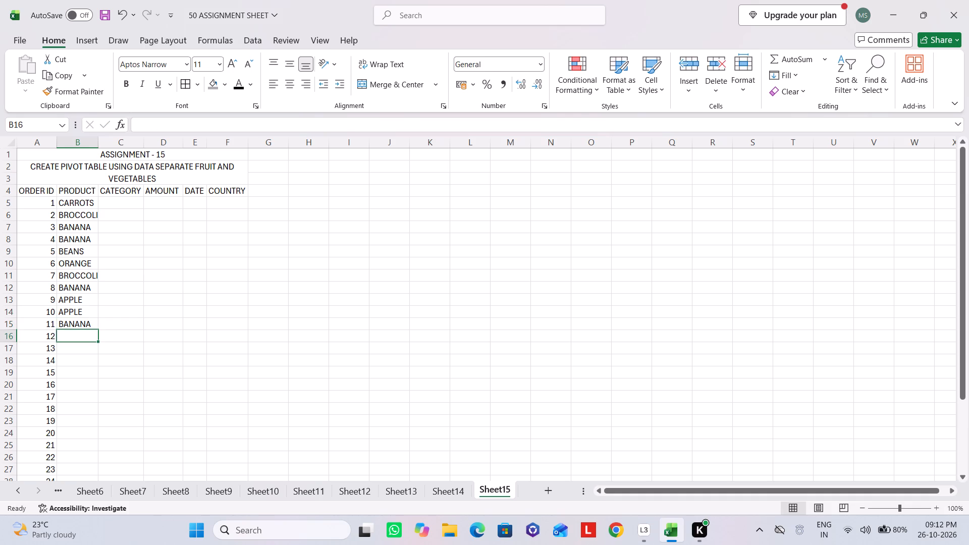
pyautogui.write('BRO')
pyautogui.press('Down')
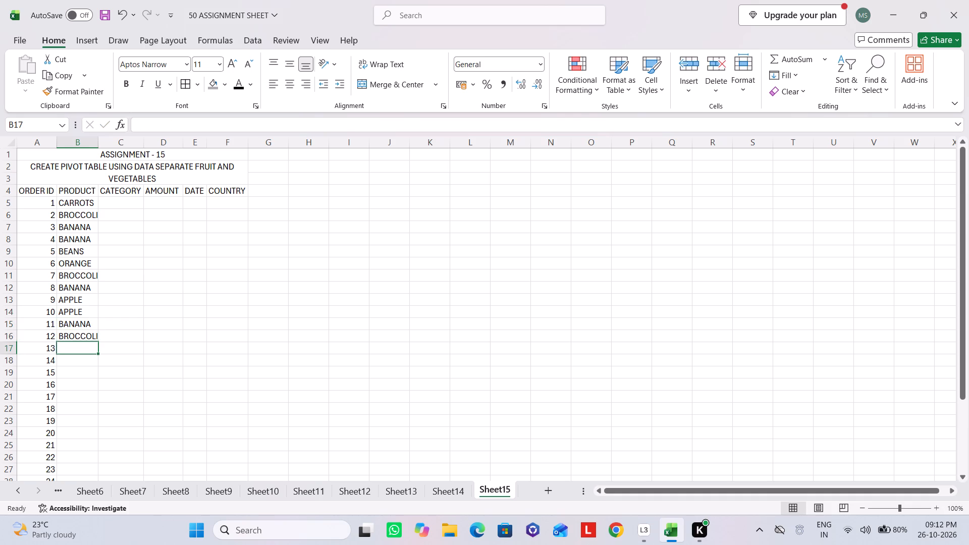
pyautogui.write('CA')
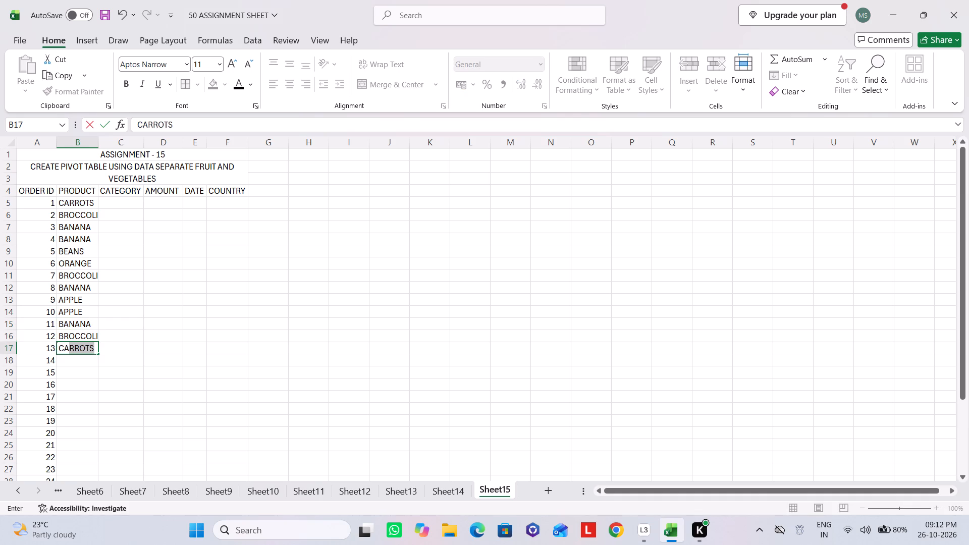
pyautogui.press('Down')
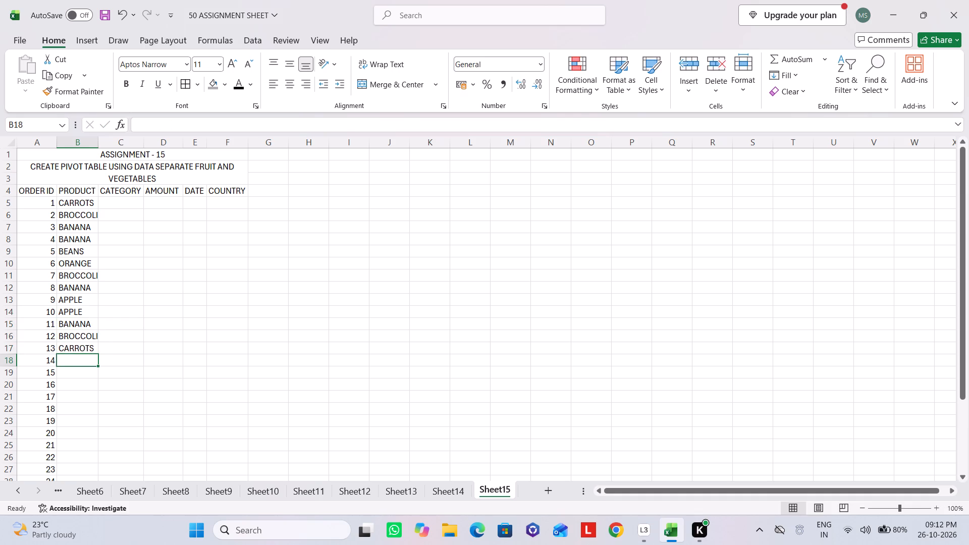
pyautogui.write('BRO')
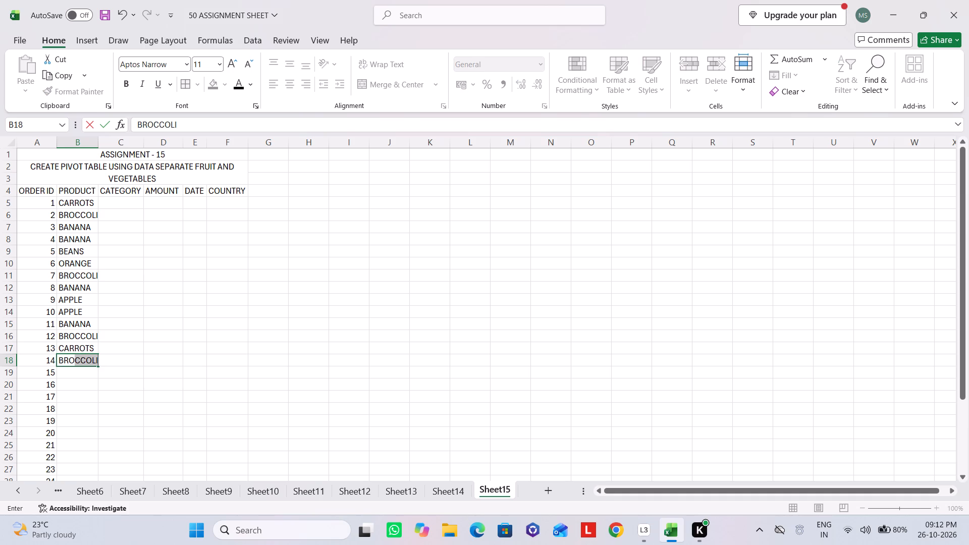
pyautogui.press('Down')
pyautogui.write('APP')
pyautogui.press('Down')
# Enter BANANA in cells B20 to B22, BROCCOLI in B23 and APPLE in B24.
pyautogui.write('BA')
pyautogui.press('Down')
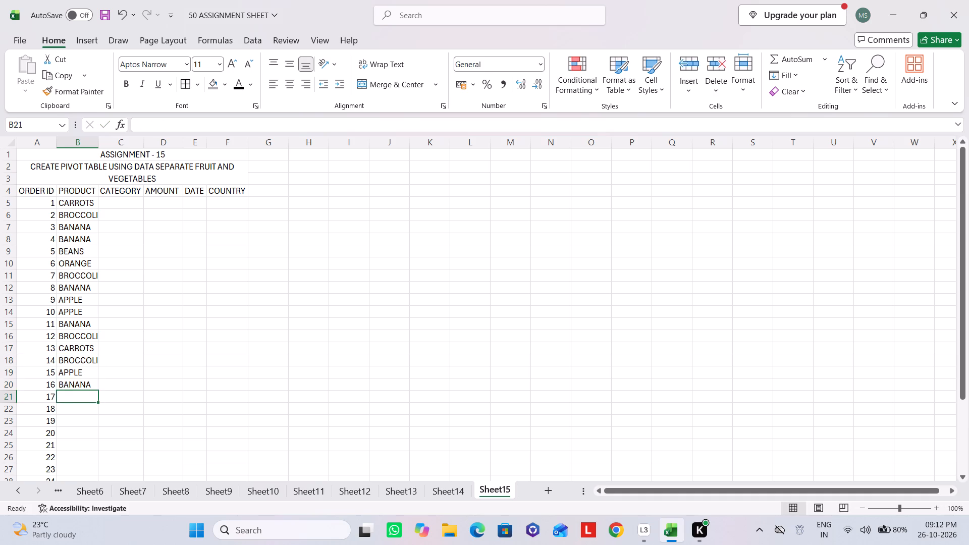
pyautogui.write('BA')
pyautogui.press('Down')
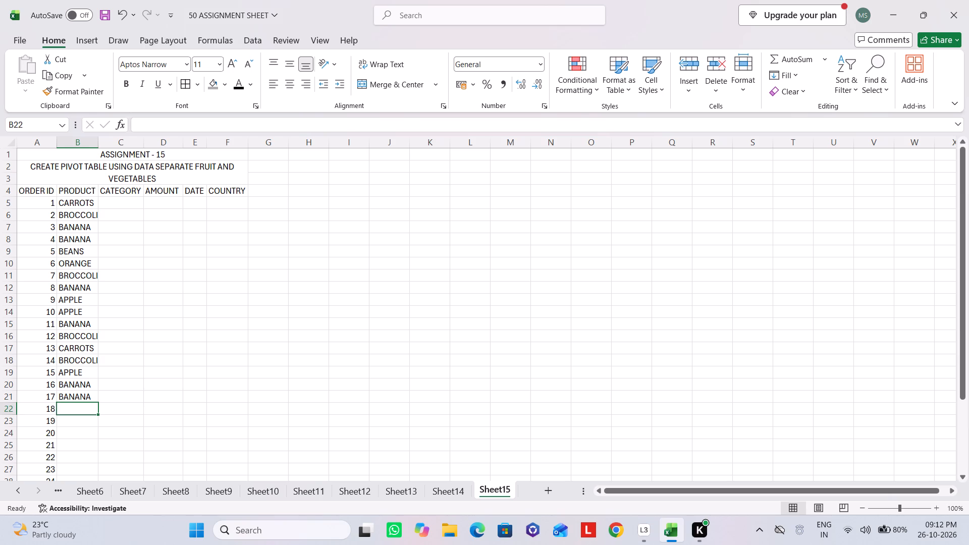
pyautogui.write('BA')
pyautogui.press('Down')
pyautogui.write('BRO')
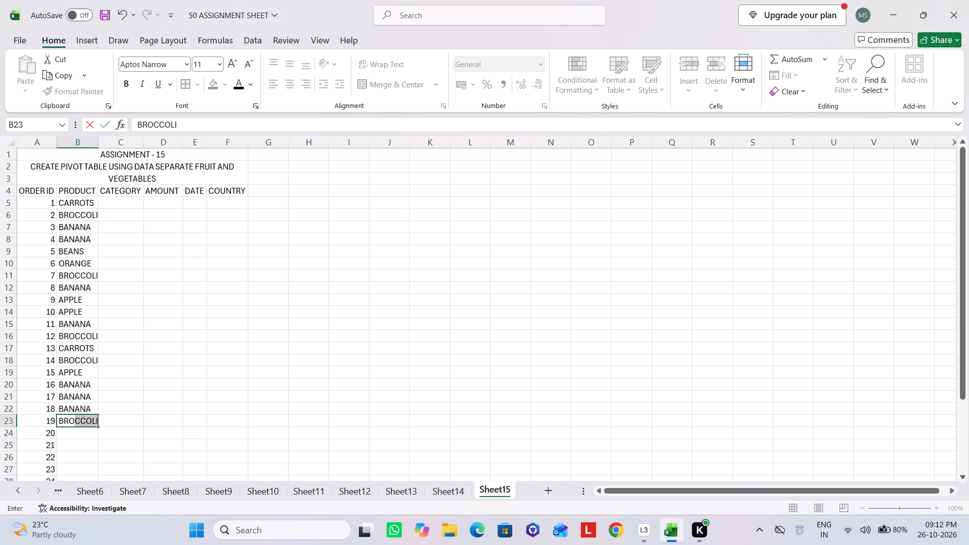
pyautogui.press('Down')
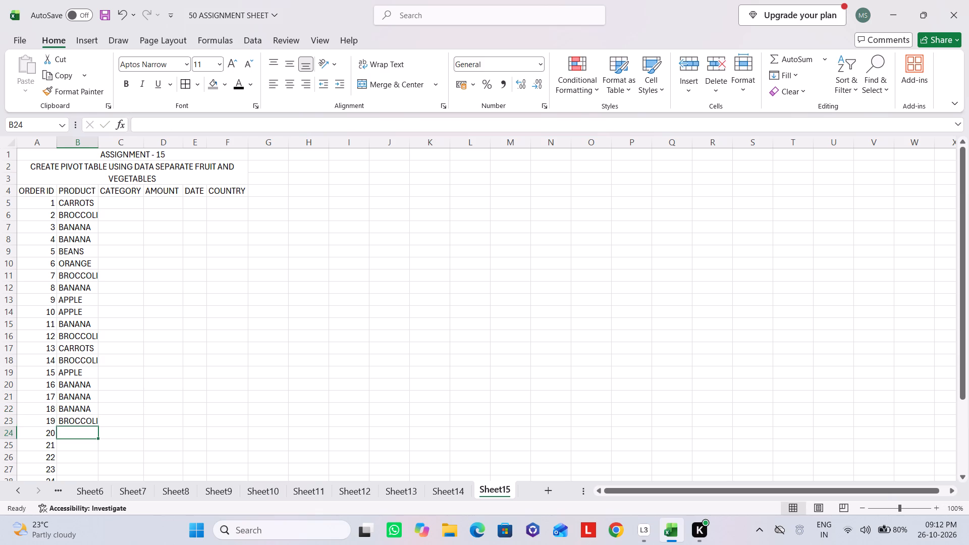
pyautogui.write('AP')
pyautogui.press('Down')
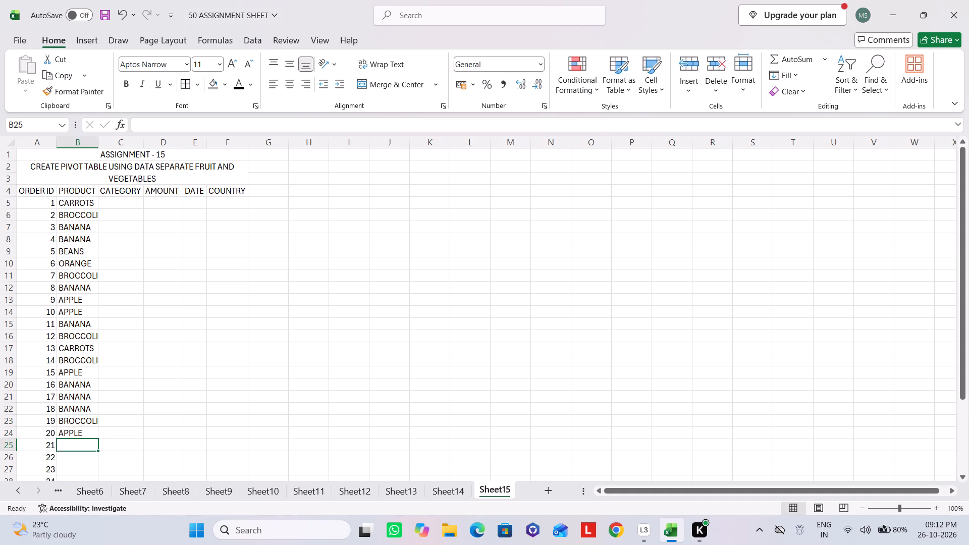
# Enter the products ORANGE, BANANA, BANANA, BANANA and BEANS in cells B25 to B29.
pyautogui.write('ORA')
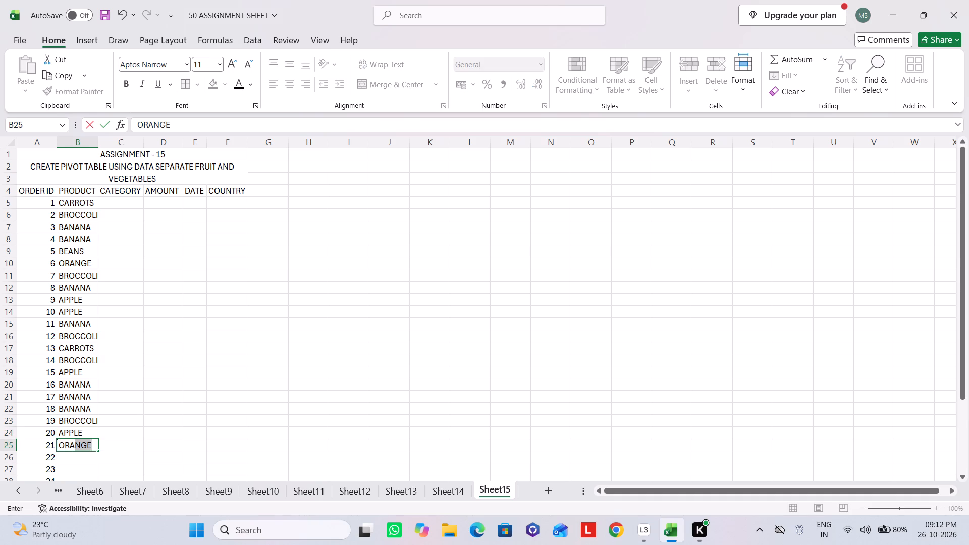
pyautogui.press('Down')
pyautogui.write('BAN')
pyautogui.press('Left')
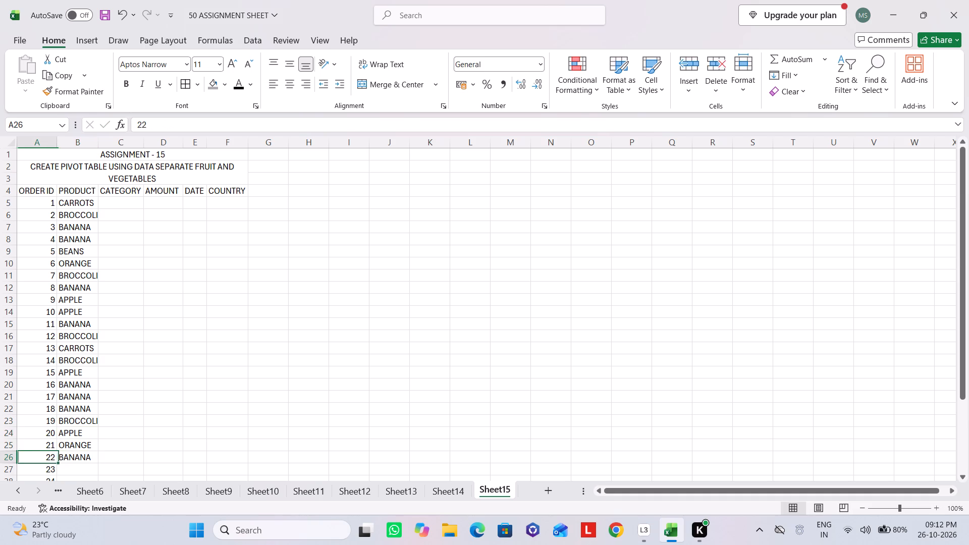
pyautogui.press('Right')
pyautogui.press('Right')
pyautogui.press('Left')
pyautogui.press('Down')
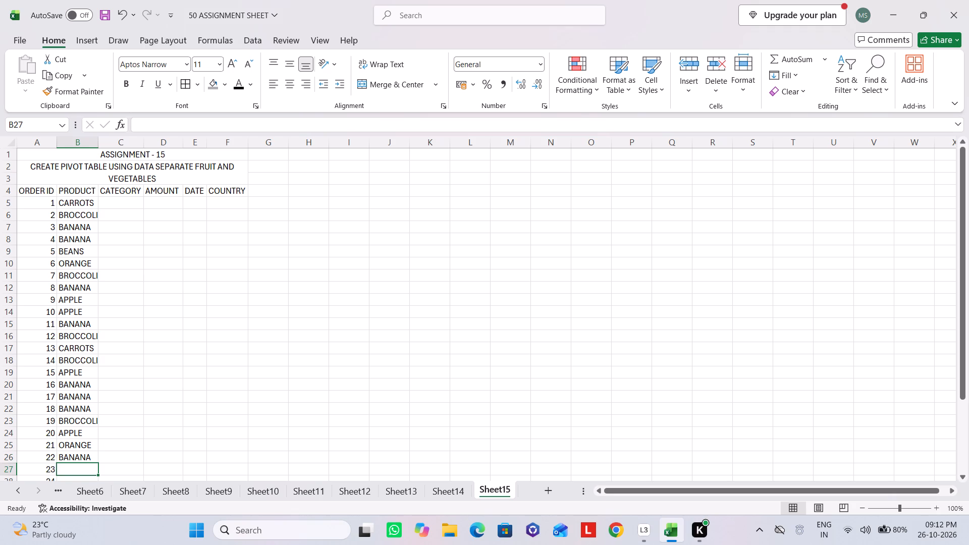
pyautogui.write('BA')
pyautogui.press('Down')
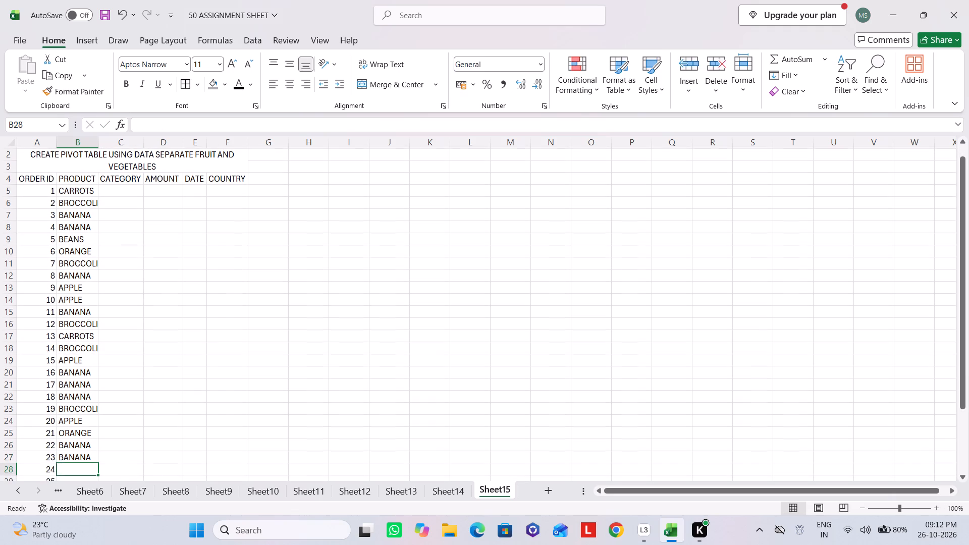
pyautogui.write('BA')
pyautogui.press('Down')
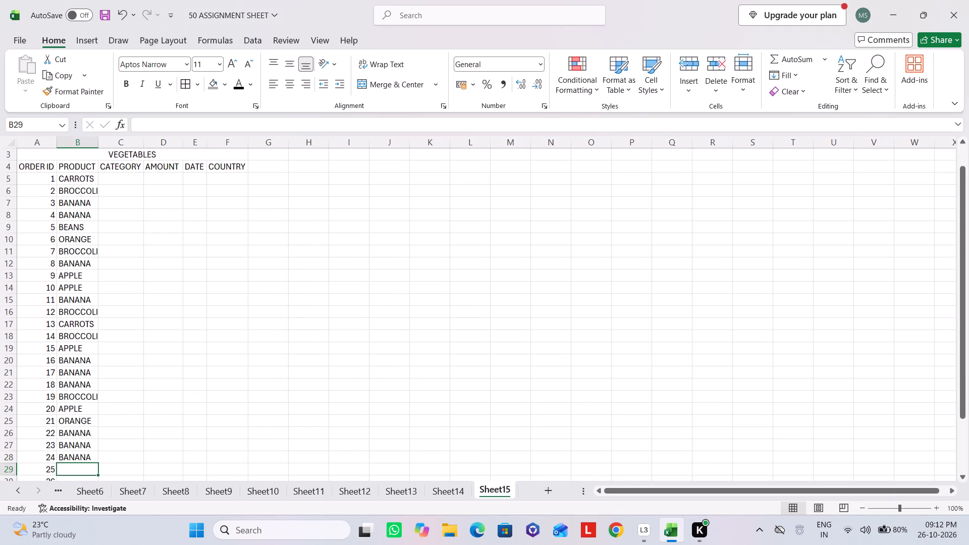
pyautogui.write('BEAN')
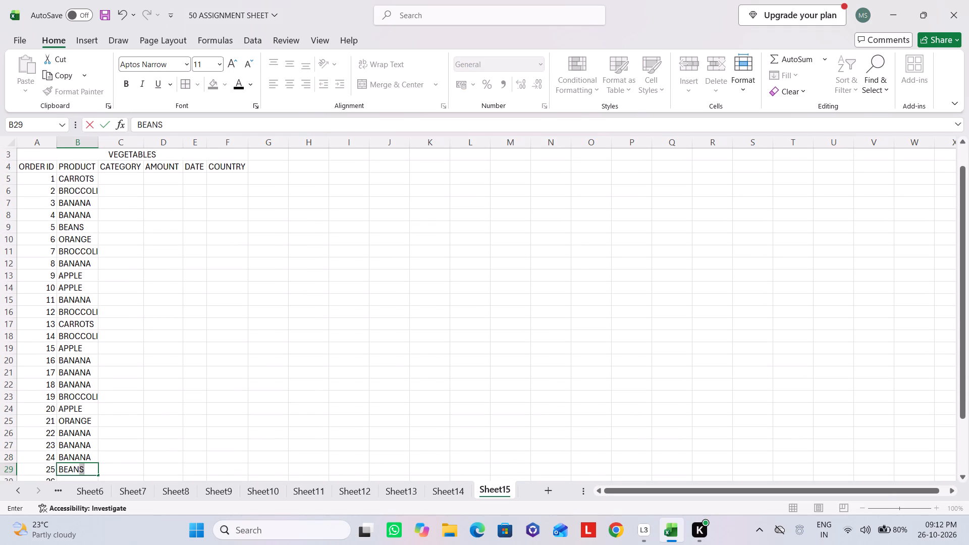
pyautogui.press('Down')
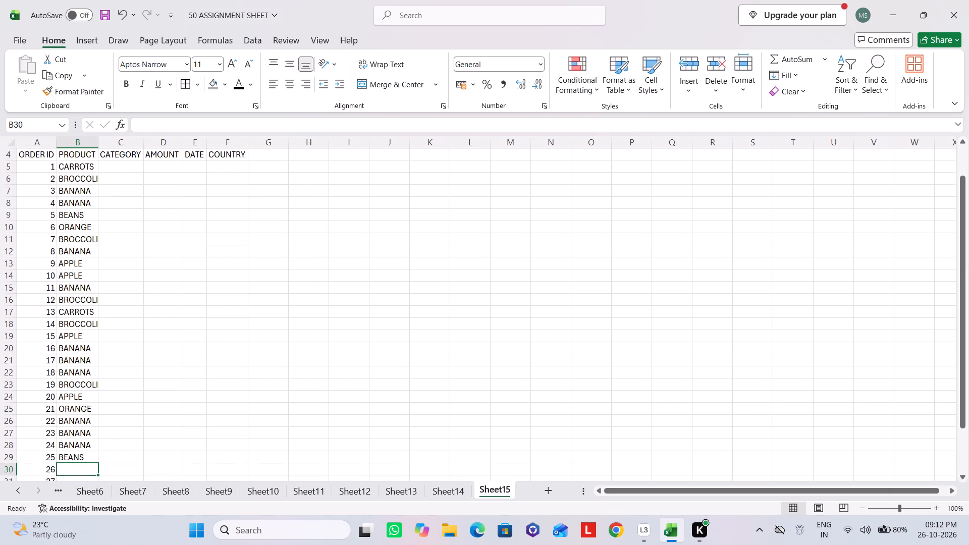
# Enter the products CARROTS, MANGO, BEANS, BEANS and APPLE in cells B30 to B34.
pyautogui.write('CAR')
pyautogui.press('Down')
pyautogui.press('Left')
pyautogui.press('Right')
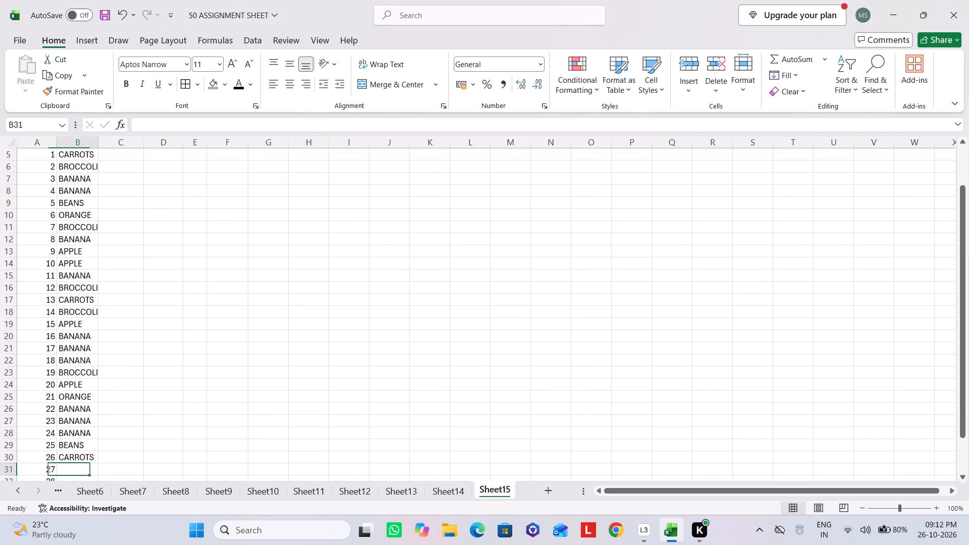
pyautogui.write('MANGO')
pyautogui.press('Down')
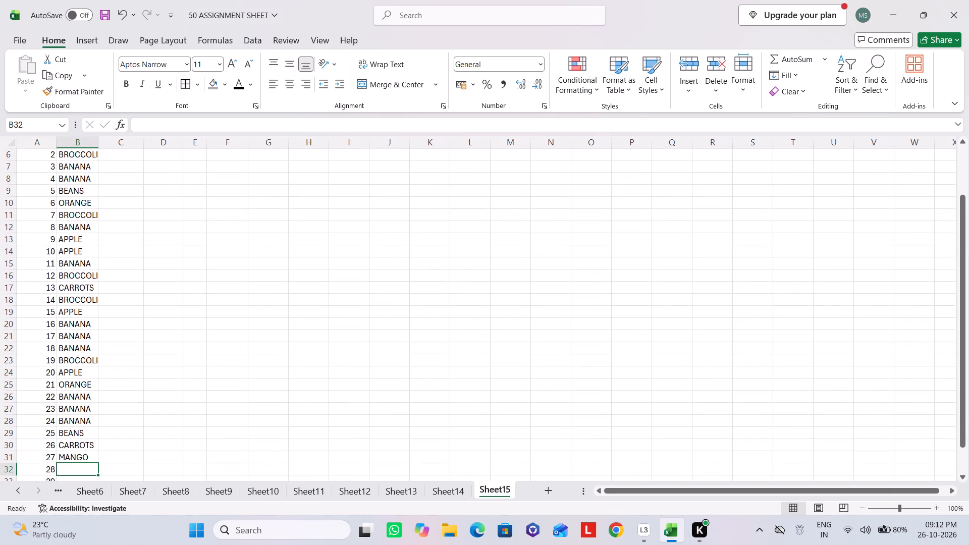
pyautogui.write('BEANS')
pyautogui.press('Down')
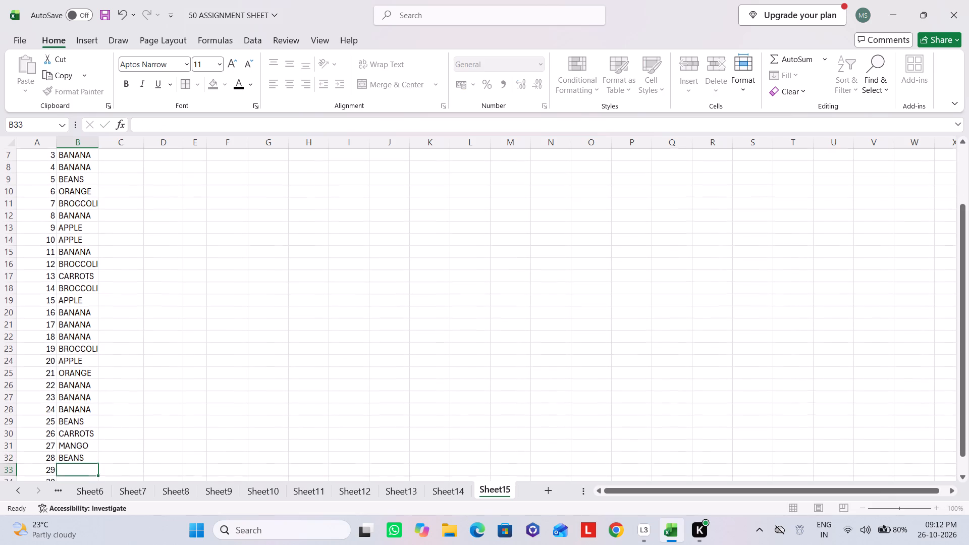
pyautogui.write('BEANS')
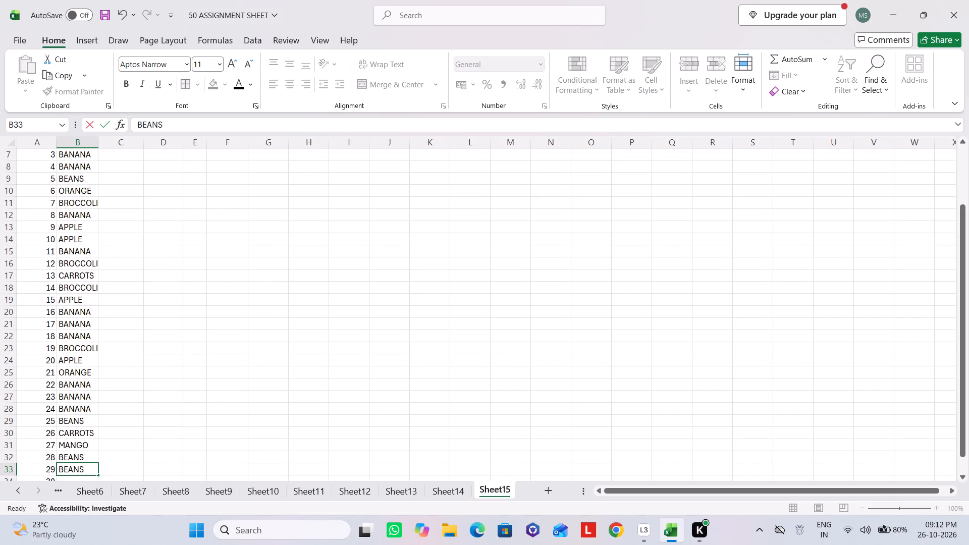
pyautogui.press('Down')
pyautogui.write('APP')
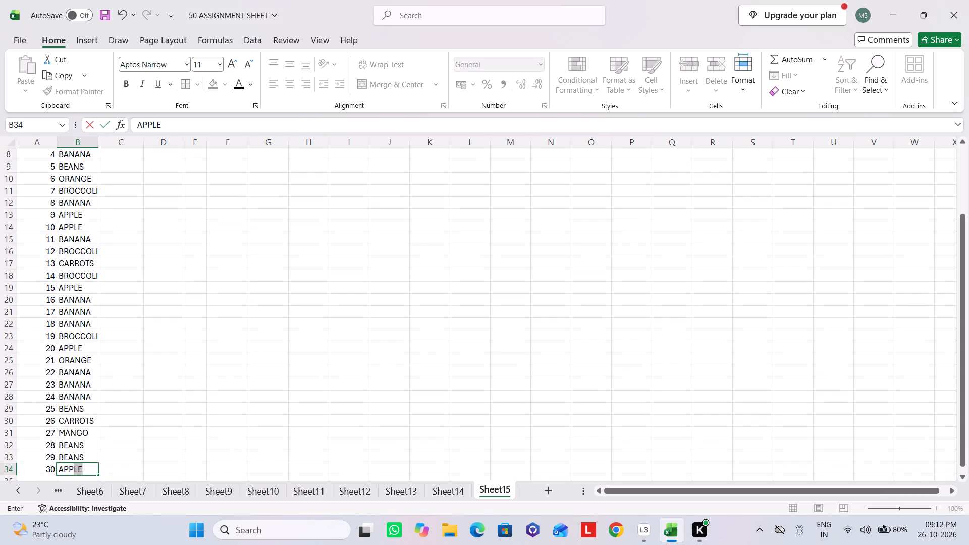
# AutoFit the width of the PRODUCT column to its contents.
pyautogui.scroll(4, 139, 247)
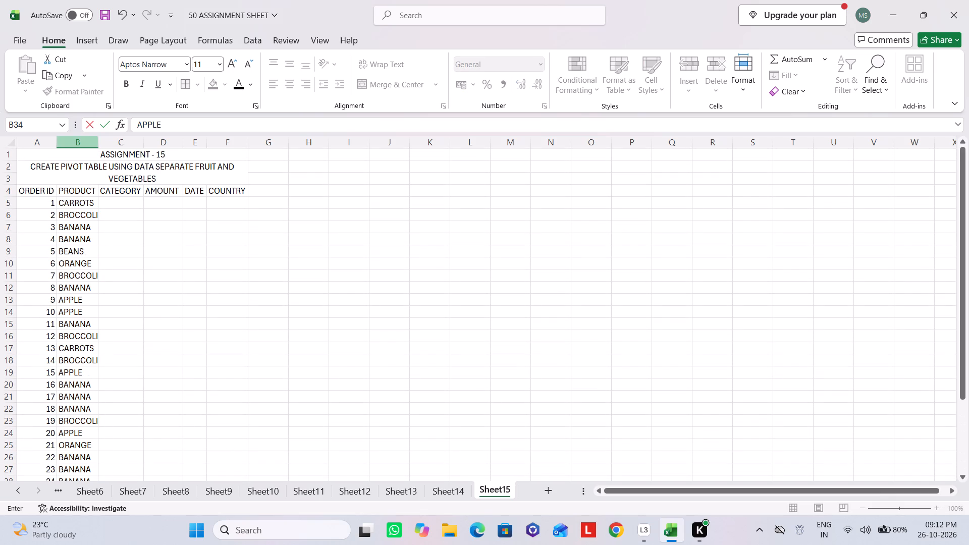
pyautogui.doubleClick(98, 142)
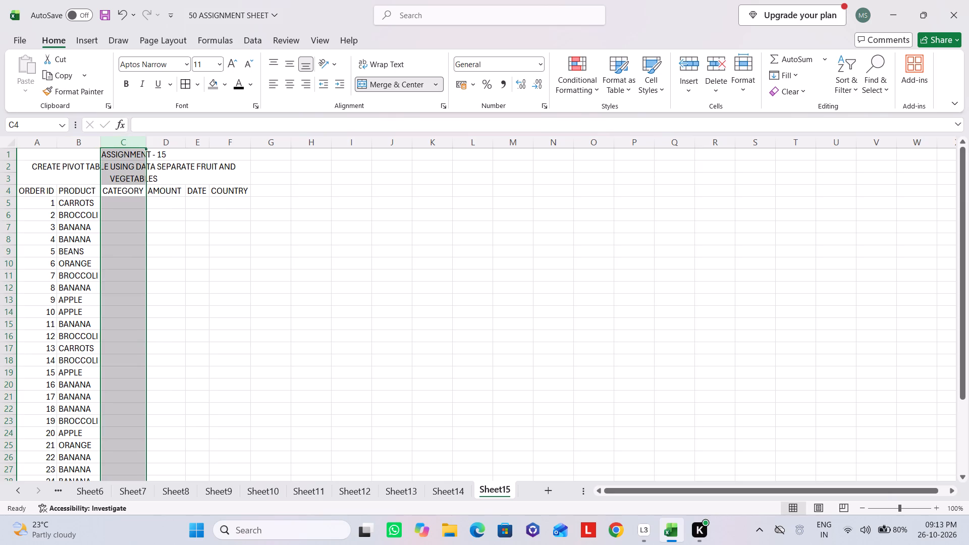
# Enter the categories VEGETABLES, VEGETABLES, FRUIT, FRUIT and VEGETABLES in cells C5 to C9.
pyautogui.click(114, 199)
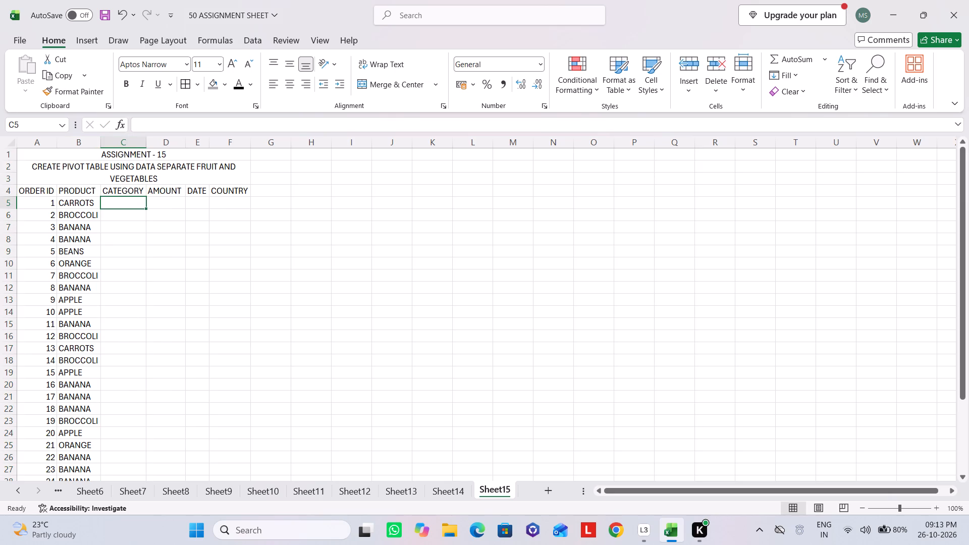
pyautogui.write('VEGE')
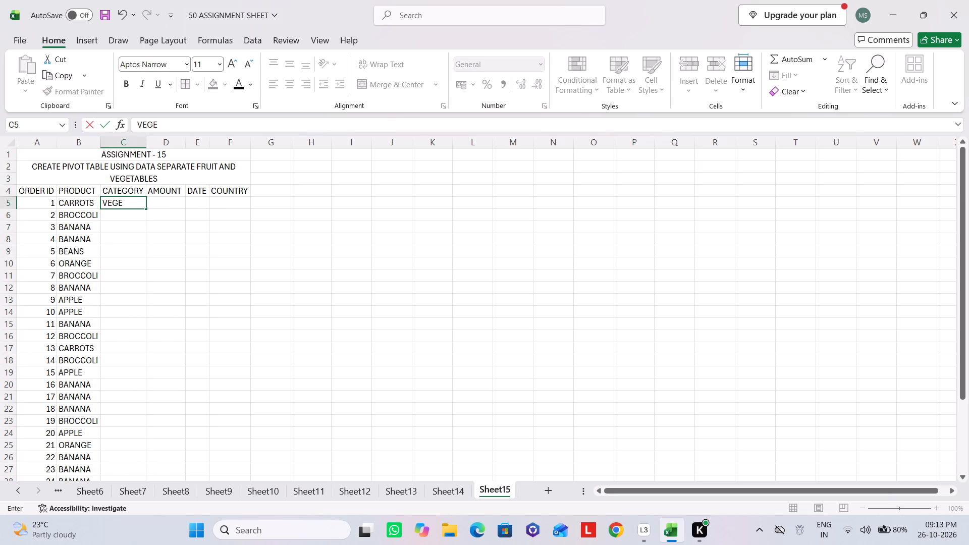
pyautogui.write('TABLES')
pyautogui.press('Down')
pyautogui.write('VE')
pyautogui.press('Down')
pyautogui.write('FR')
pyautogui.write('UIT')
pyautogui.press('Down')
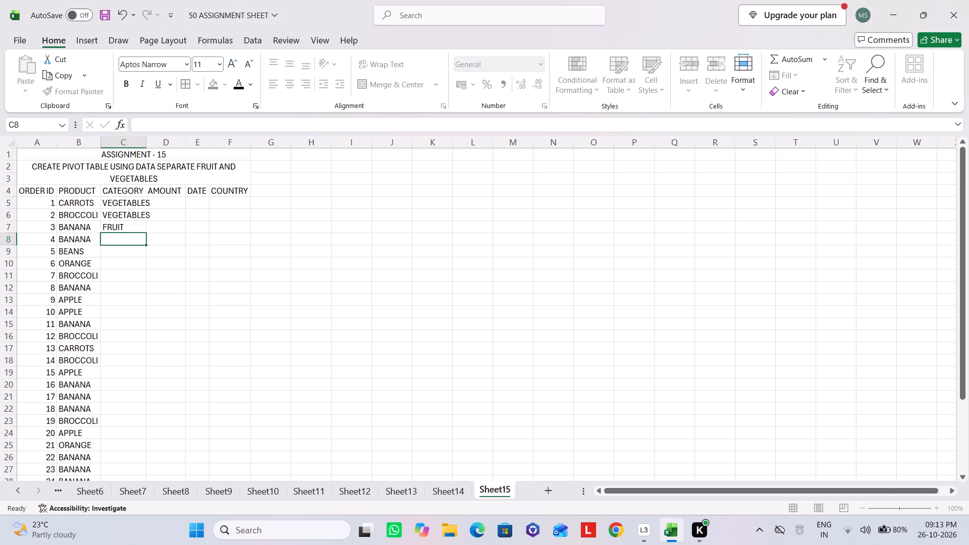
pyautogui.press('f')
pyautogui.press('Down')
pyautogui.press('v')
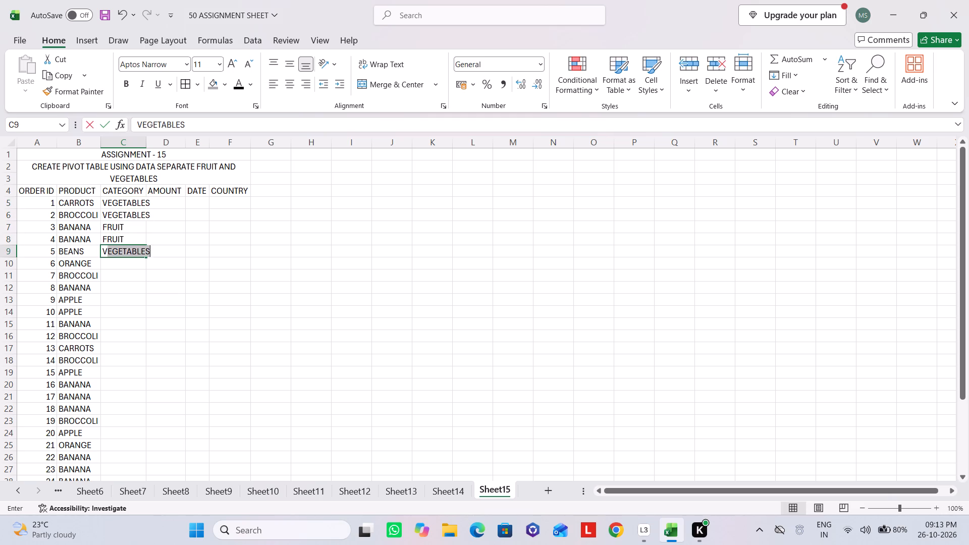
pyautogui.press('Down')
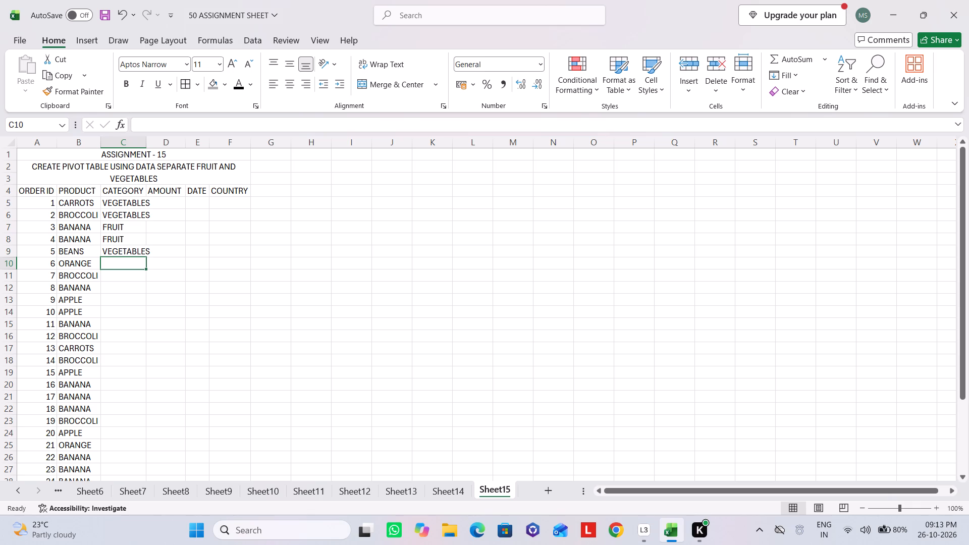
# Enter FRUIT in cell C10, VEGETABLES in C11 and FRUIT in cells C12 to C15.
pyautogui.press('f')
pyautogui.press('Down')
pyautogui.press('v')
pyautogui.press('Down')
pyautogui.press('f')
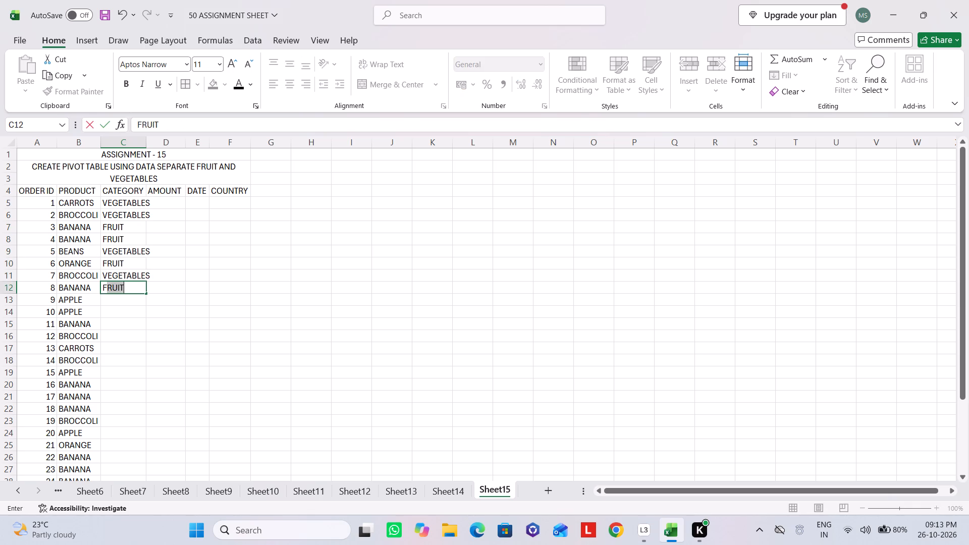
pyautogui.press('Down')
pyautogui.press('f')
pyautogui.press('Down')
pyautogui.press('f')
pyautogui.press('Down')
pyautogui.press('f')
pyautogui.press('Down')
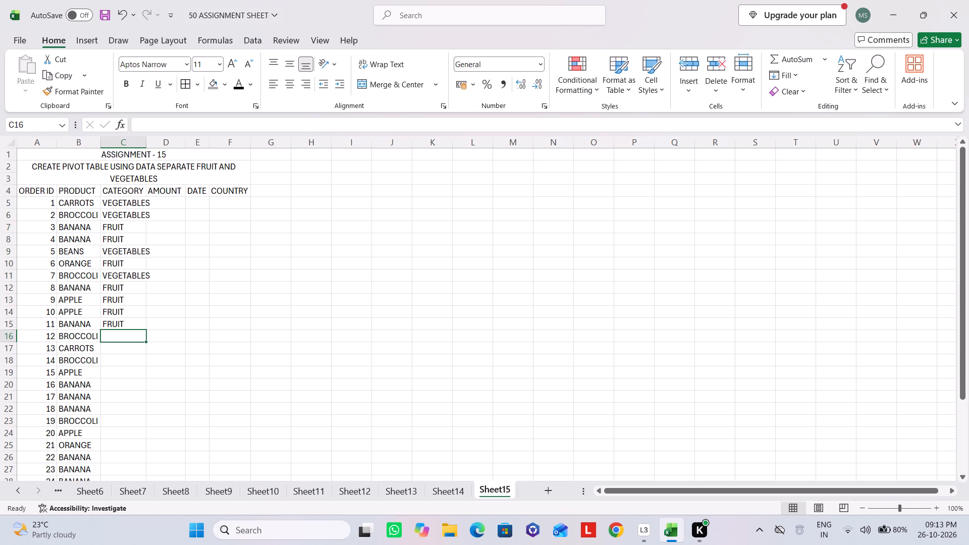
# Enter the category VEGETABLES in cells C16 to C18.
pyautogui.press('v')
pyautogui.press('Down')
pyautogui.press('v')
pyautogui.press('Down')
pyautogui.press('v')
pyautogui.press('Down')
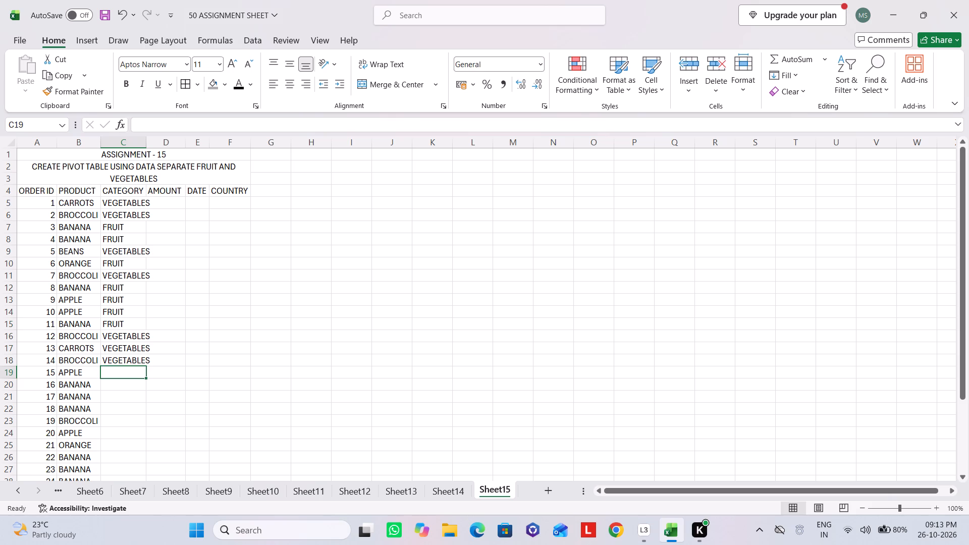
# Enter the category FRUIT in cells C19 to C22 and VEGETABLES in C23.
pyautogui.press('f')
pyautogui.press('Down')
pyautogui.press('f')
pyautogui.press('Down')
pyautogui.press('f')
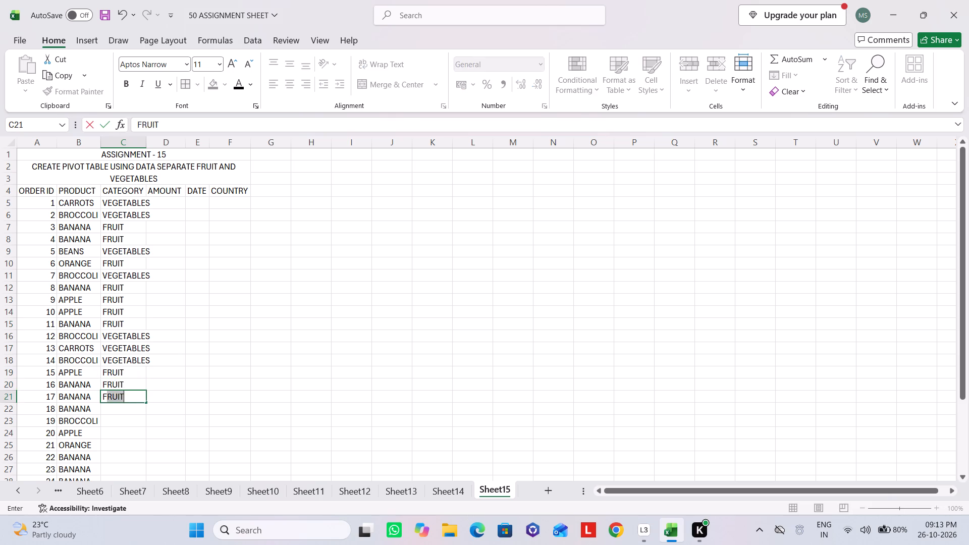
pyautogui.press('Down')
pyautogui.press('f')
pyautogui.press('Down')
pyautogui.press('v')
pyautogui.press('Down')
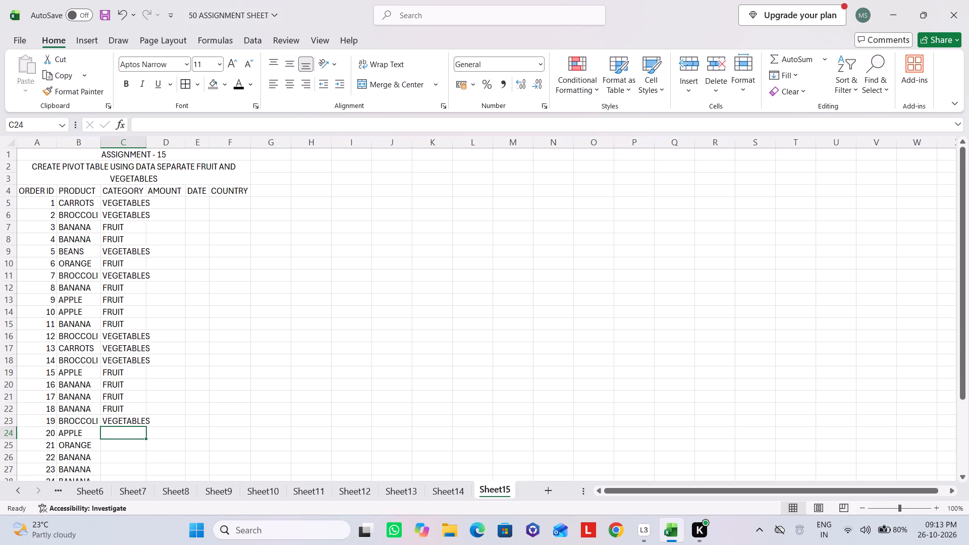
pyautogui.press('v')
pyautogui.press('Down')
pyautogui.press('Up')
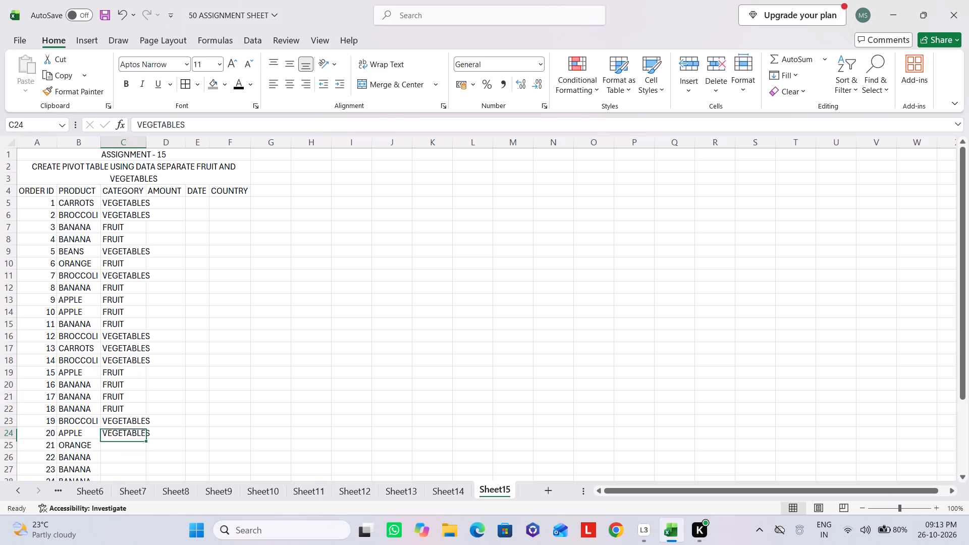
# Enter the category FRUIT in cells C24 to C28.
pyautogui.press('f')
pyautogui.press('Down')
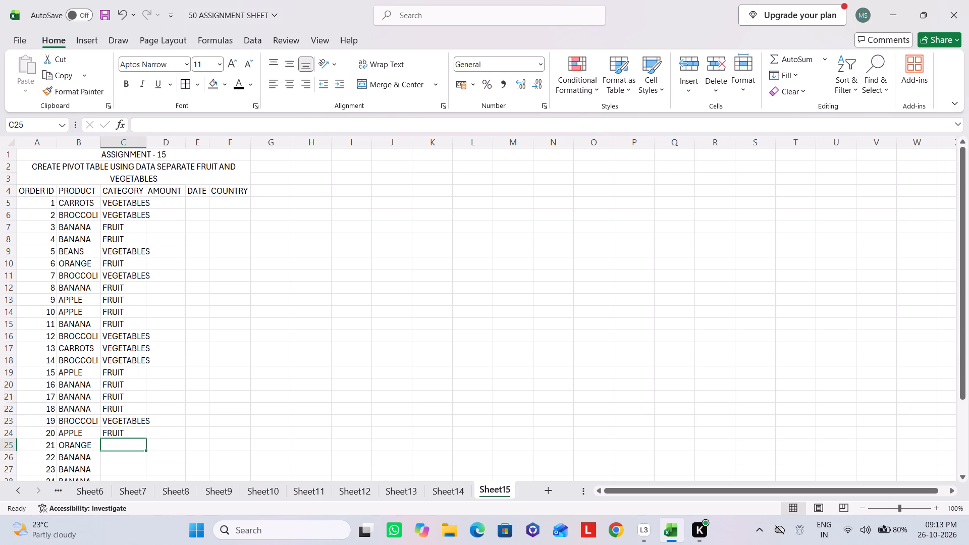
pyautogui.press('f')
pyautogui.press('Down')
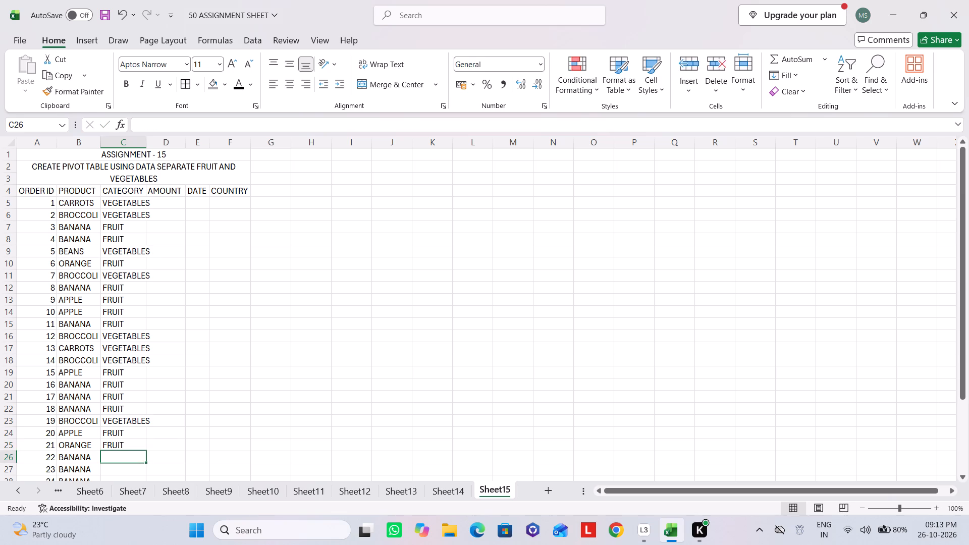
pyautogui.press('f')
pyautogui.press('Down')
pyautogui.press('f')
pyautogui.press('Down')
pyautogui.press('f')
pyautogui.press('Down')
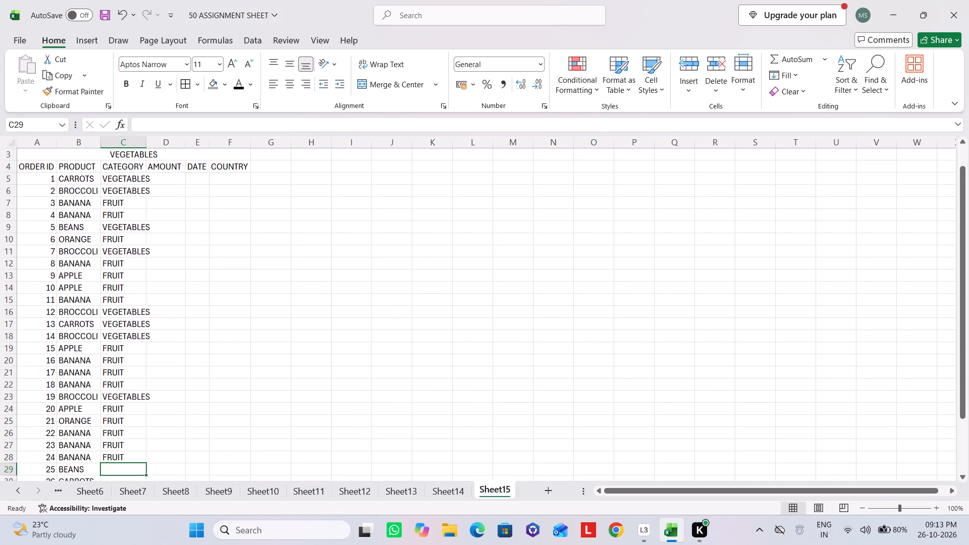
# Enter the categories VEGETABLES, VEGETABLES, FRUIT, VEGETABLES, VEGETABLES and FRUIT in cells C29 to C34.
pyautogui.press('v')
pyautogui.press('Down')
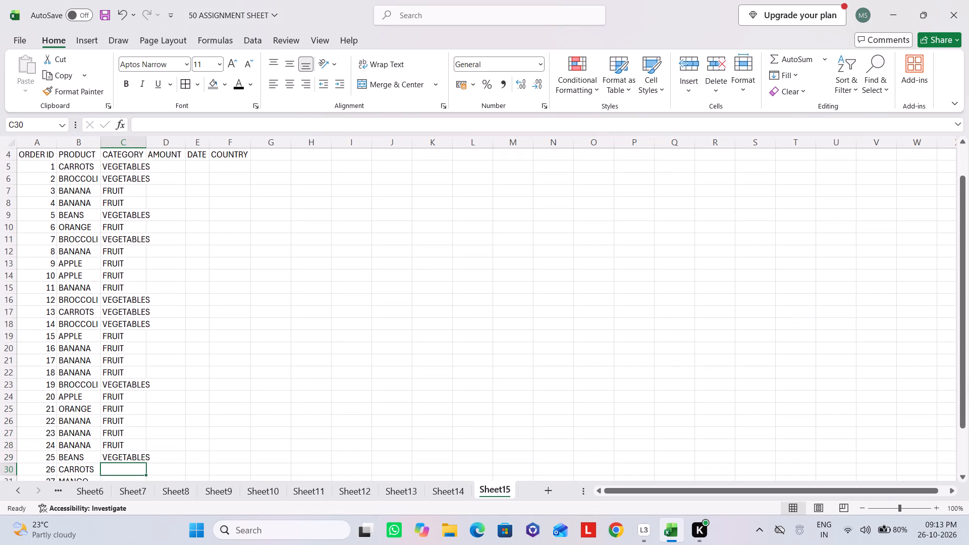
pyautogui.press('v')
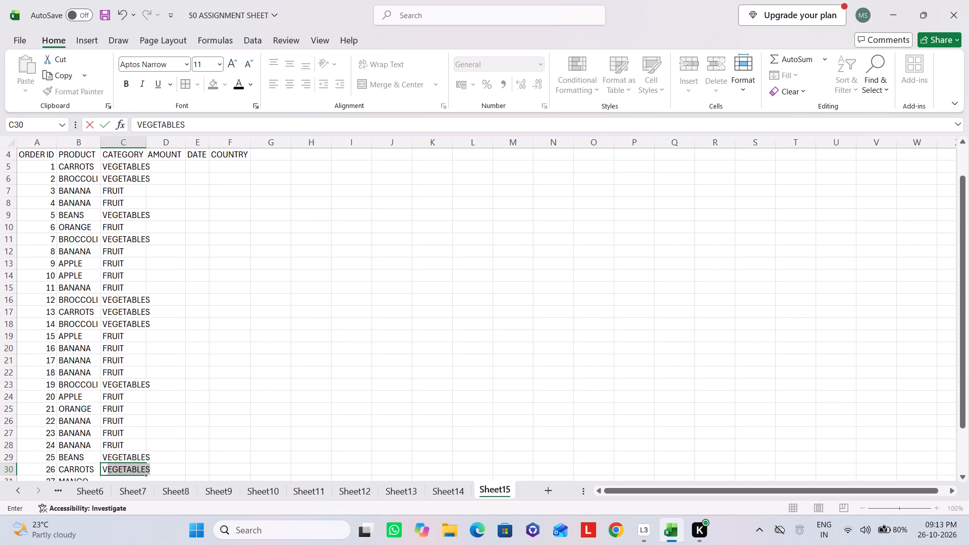
pyautogui.press('Down')
pyautogui.press('f')
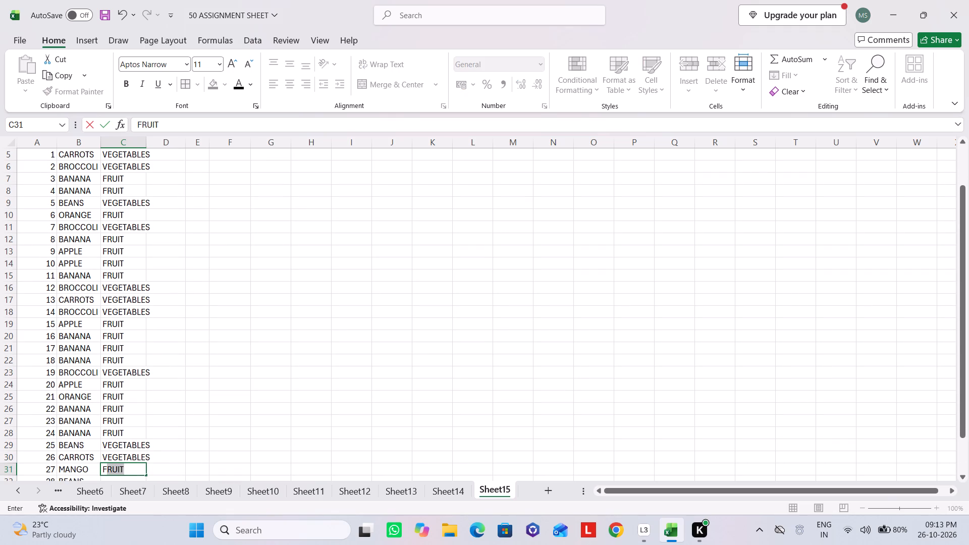
pyautogui.press('Down')
pyautogui.press('v')
pyautogui.press('Down')
pyautogui.press('v')
pyautogui.press('Down')
pyautogui.press('f')
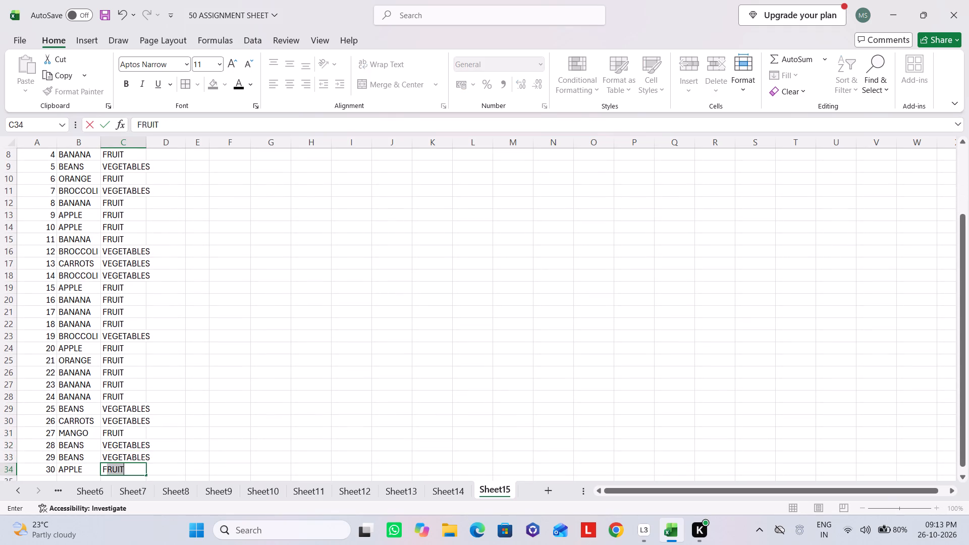
# AutoFit the width of the CATEGORY column to its contents.
pyautogui.doubleClick(144, 142)
# Enter the amounts 4270, 8239, 617 and 8384 in cells D5 to D8 of the AMOUNT column.
pyautogui.scroll(7, 192, 231)
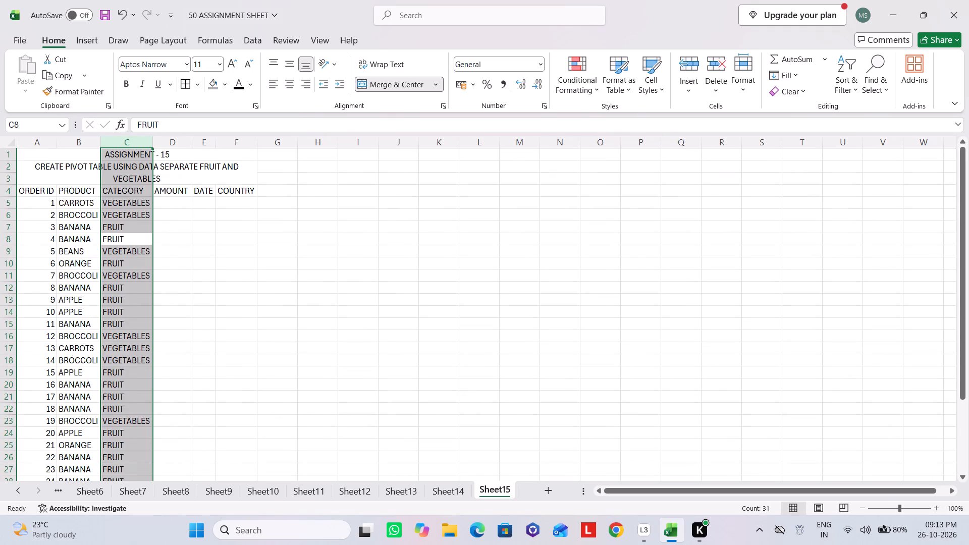
pyautogui.click(174, 207)
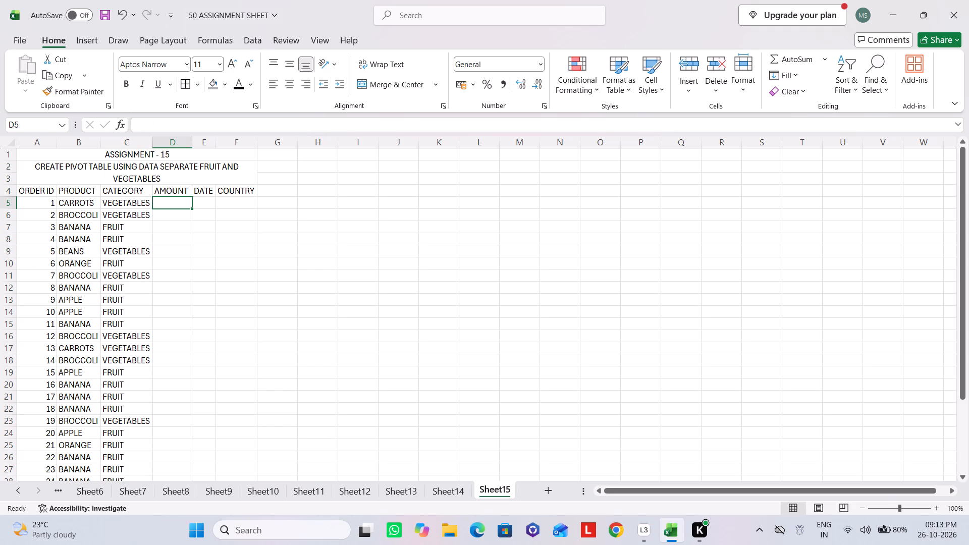
pyautogui.write('4270')
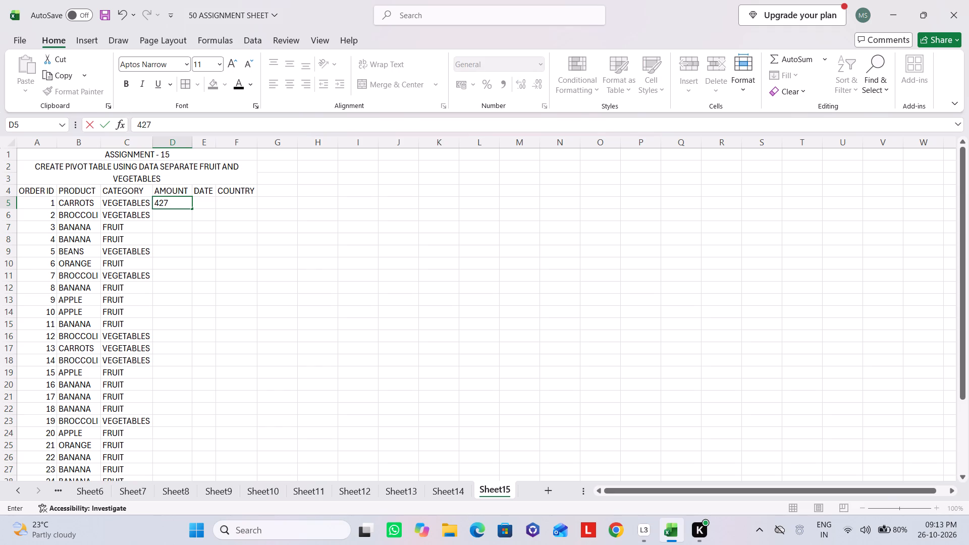
pyautogui.press('Down')
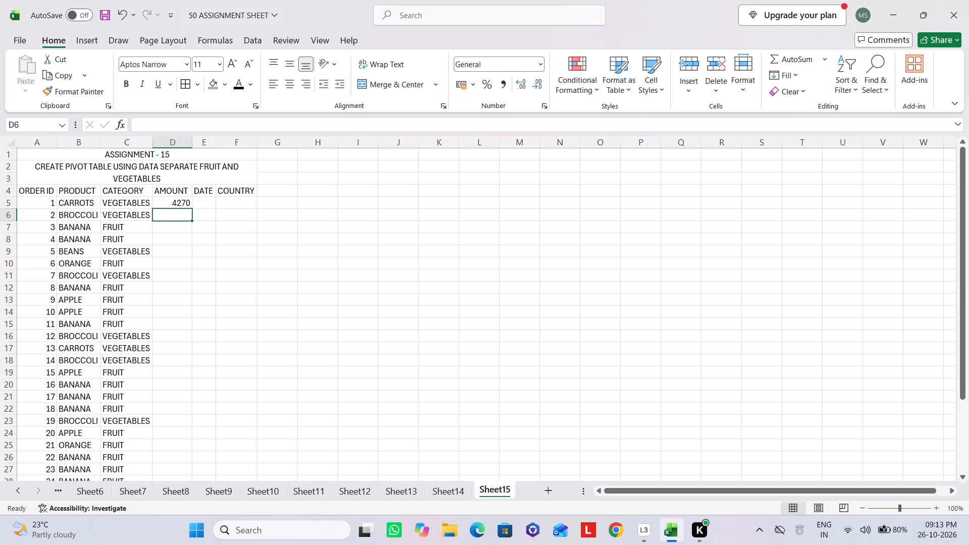
pyautogui.write('8239')
pyautogui.press('Down')
pyautogui.write('617')
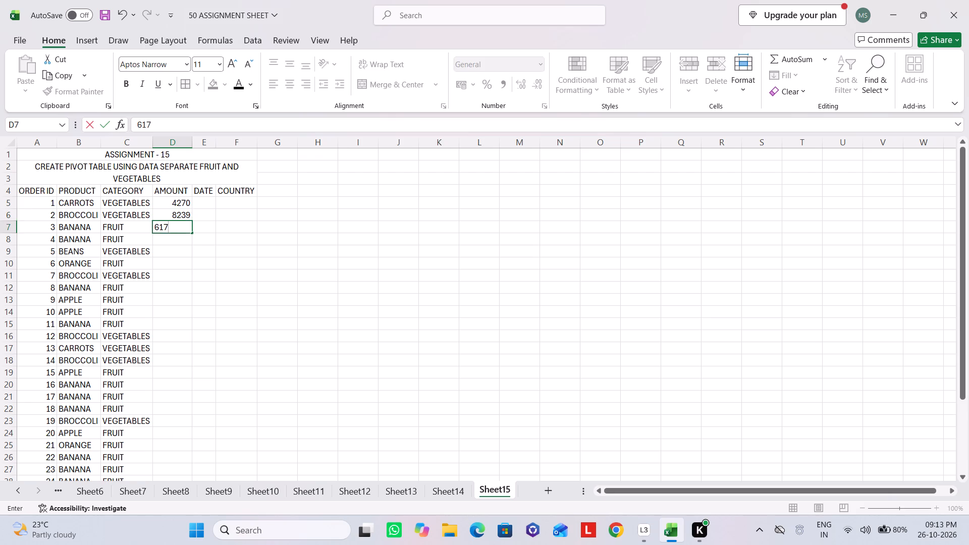
pyautogui.press('Down')
pyautogui.write('8384')
pyautogui.press('Down')
# Enter the amounts 2626, 3610 and 9062 in cells D9 to D11.
pyautogui.write('2626')
pyautogui.press('Down')
pyautogui.write('361')
pyautogui.press('Down')
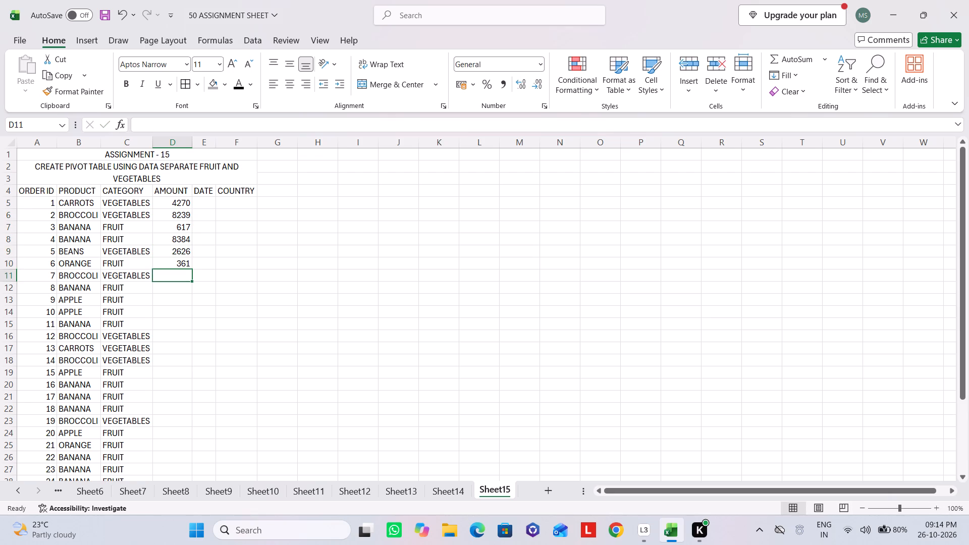
pyautogui.press('Up')
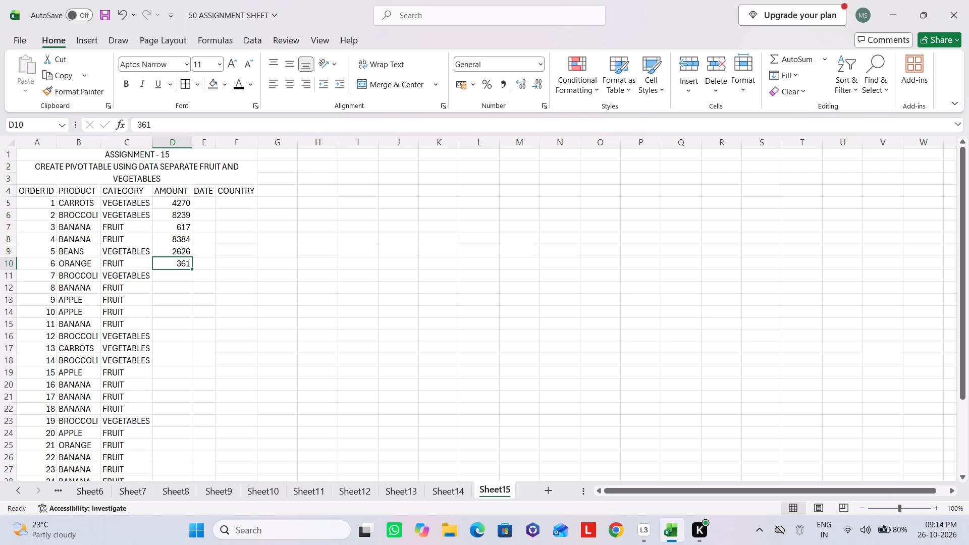
pyautogui.write('3610')
pyautogui.press('Down')
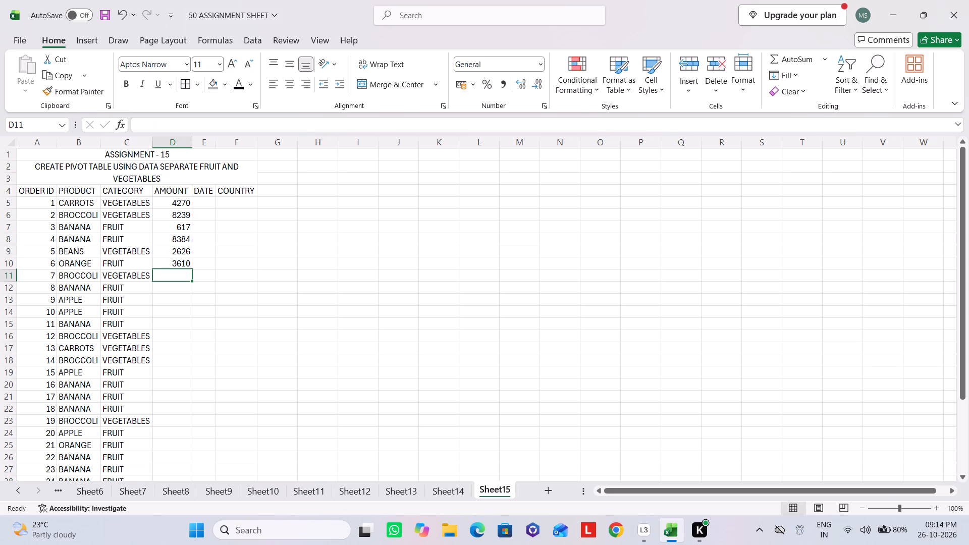
pyautogui.write('9062')
pyautogui.press('Down')
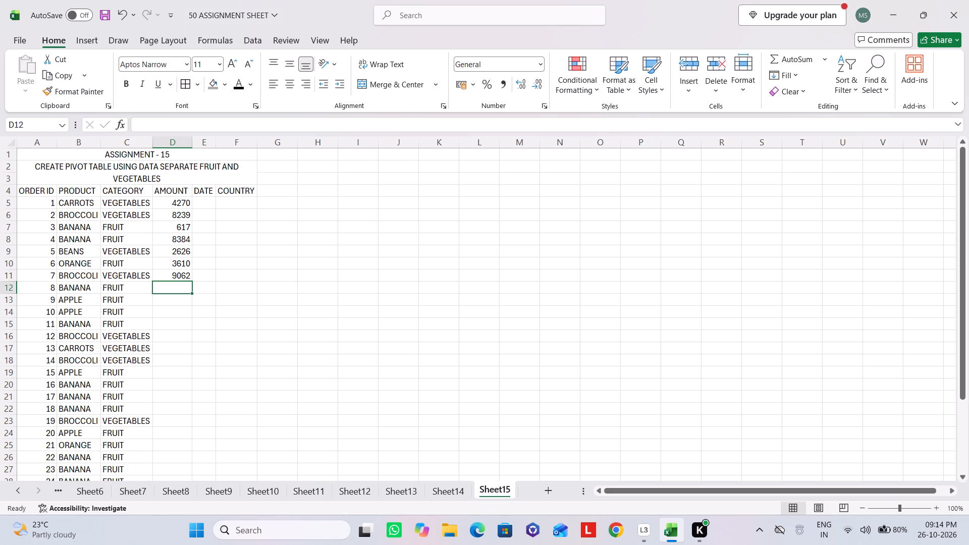
# Enter the amounts 6906, 2417, 7431, 8250 and 7012 in cells D12 to D16.
pyautogui.write('6906')
pyautogui.press('Down')
pyautogui.write('2417')
pyautogui.press('Down')
pyautogui.write('7431')
pyautogui.press('Down')
pyautogui.write('8250')
pyautogui.press('Down')
pyautogui.write('7012')
pyautogui.press('Down')
# Enter the amounts 1903 and 2824 in cells D17 and D18, and 6946 in D20, leaving D19 blank.
pyautogui.write('1903')
pyautogui.press('Down')
pyautogui.write('2824')
pyautogui.press('Down')
pyautogui.press('9')
pyautogui.press('BackSpace')
pyautogui.press('Down')
pyautogui.write('6946')
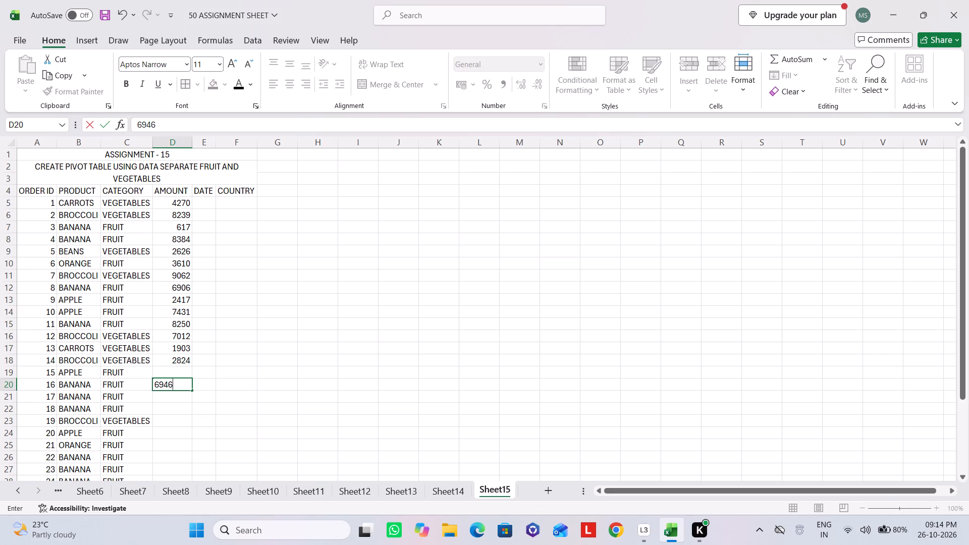
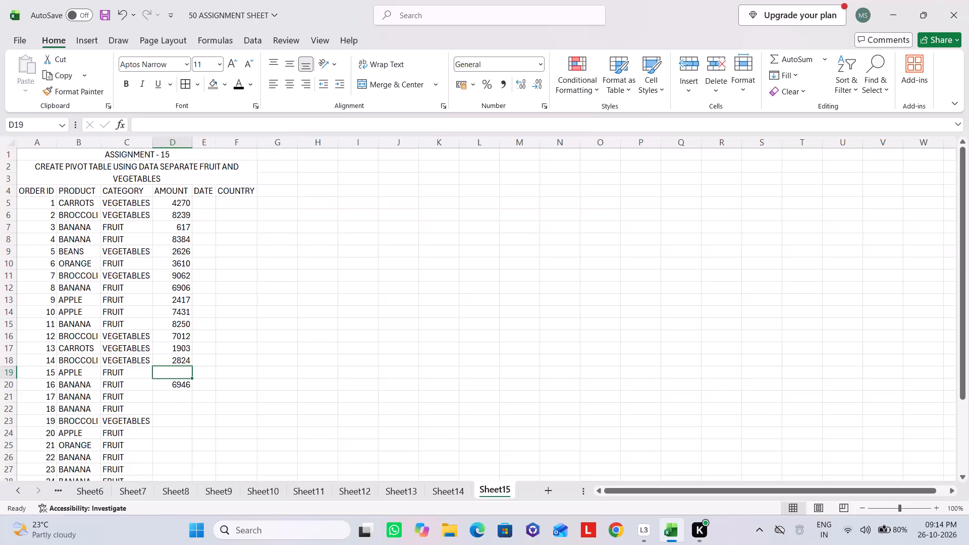
# Enter the amounts 6946, 2320, 2116, 1135 and 3595 in cells D19 to D23.
pyautogui.write('6946')
pyautogui.press('Down')
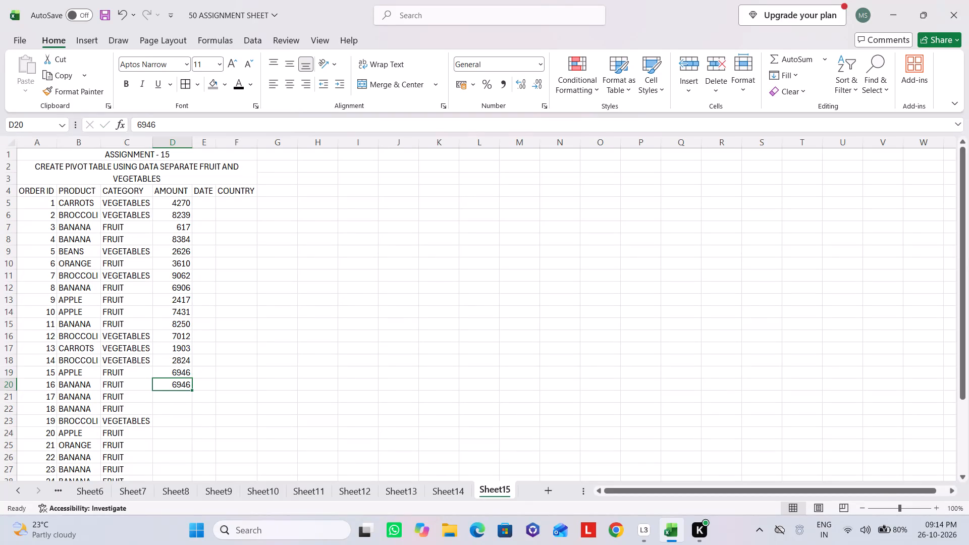
pyautogui.write('2320')
pyautogui.press('Down')
pyautogui.write('2116')
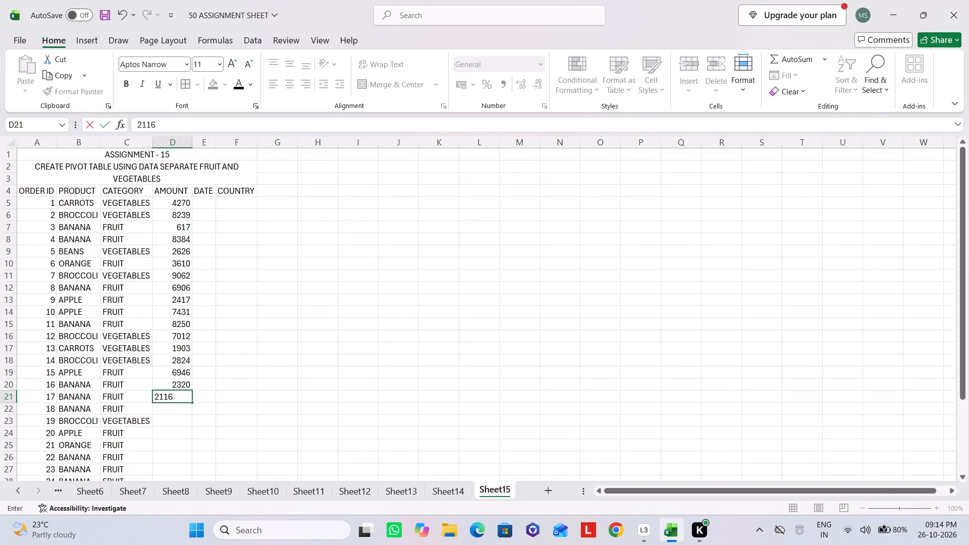
pyautogui.press('Down')
pyautogui.write('1135')
pyautogui.press('Down')
pyautogui.write('3595')
pyautogui.press('Down')
# Enter the amounts 1161, 2256, 1004, 3642 and 4582 in cells D24 to D28.
pyautogui.write('1161')
pyautogui.press('Down')
pyautogui.write('2256')
pyautogui.press('Down')
pyautogui.write('1004')
pyautogui.press('Down')
pyautogui.write('3642')
pyautogui.press('Down')
pyautogui.write('4582')
pyautogui.press('Down')
# Enter the amounts 3559, 5154 and 7388 in cells D29 to D31.
pyautogui.write('3559')
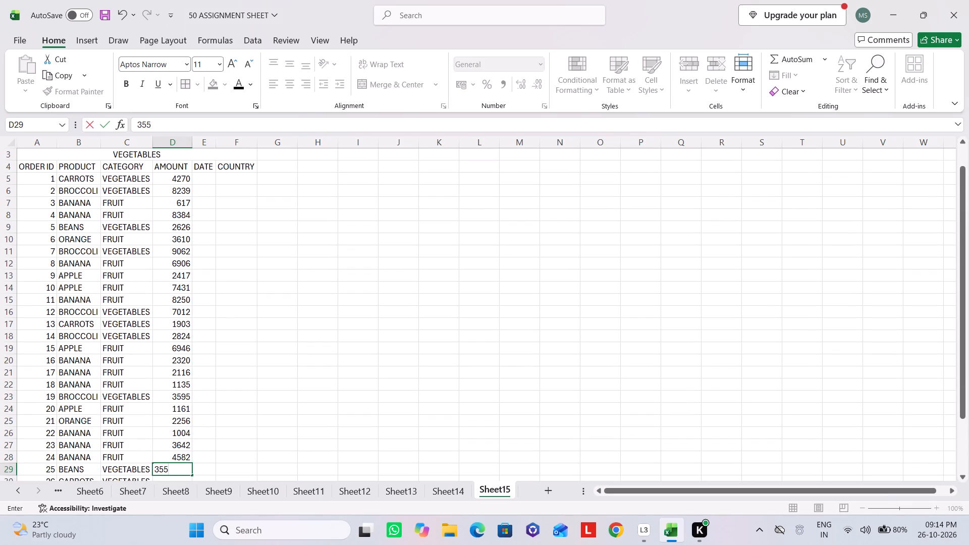
pyautogui.press('Down')
pyautogui.write('5154')
pyautogui.press('Down')
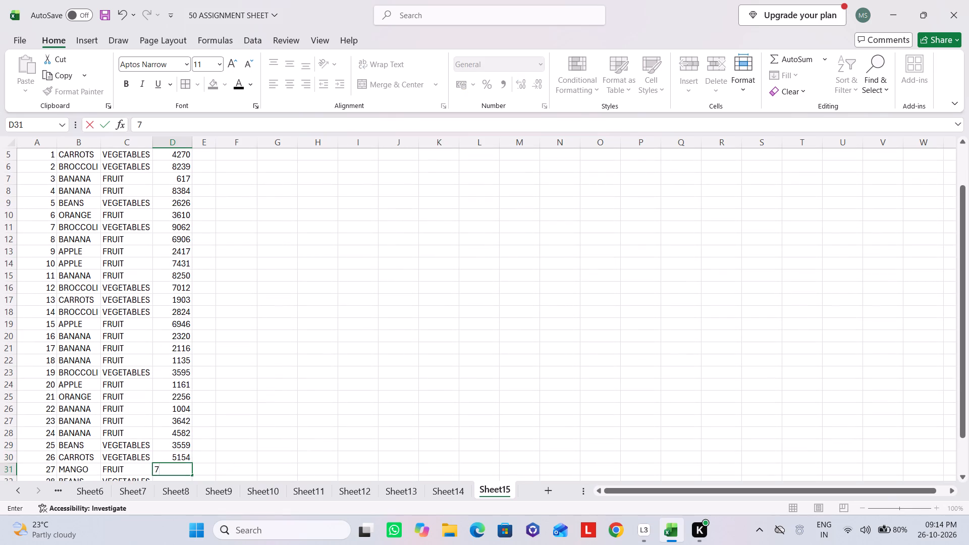
pyautogui.press('pagedown')
pyautogui.press('Up')
pyautogui.press('Up')
pyautogui.scroll(4, 222, 244)
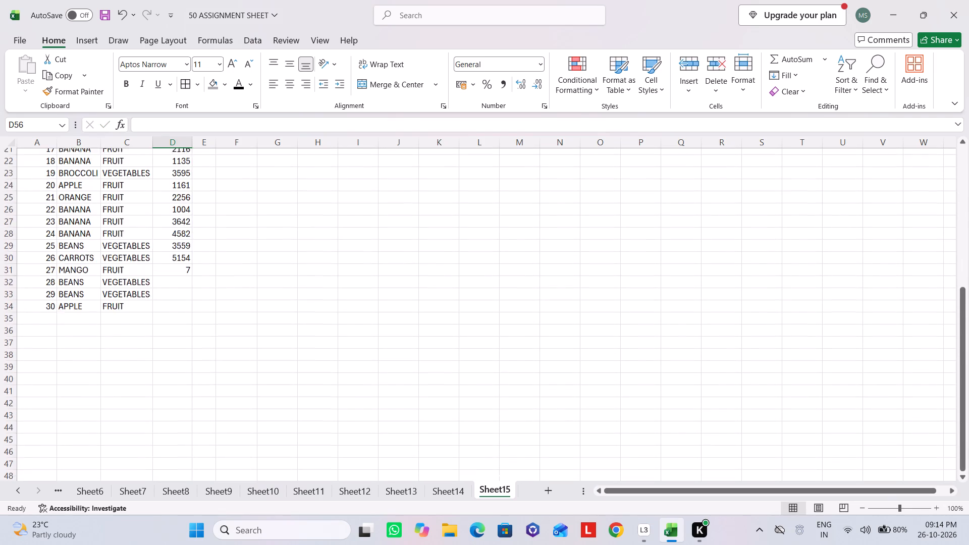
pyautogui.scroll(1, 222, 241)
pyautogui.click(177, 326)
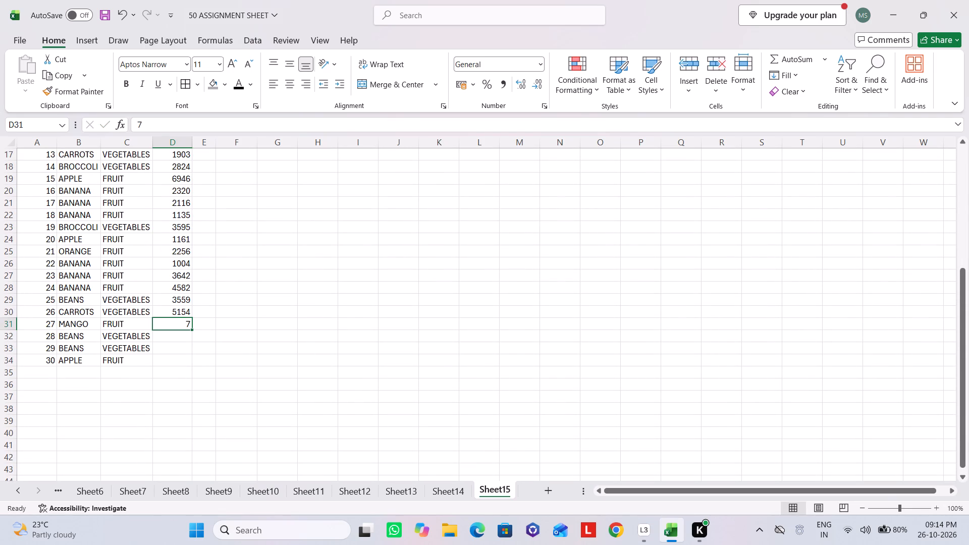
pyautogui.press('3')
pyautogui.write('88')
pyautogui.press('Down')
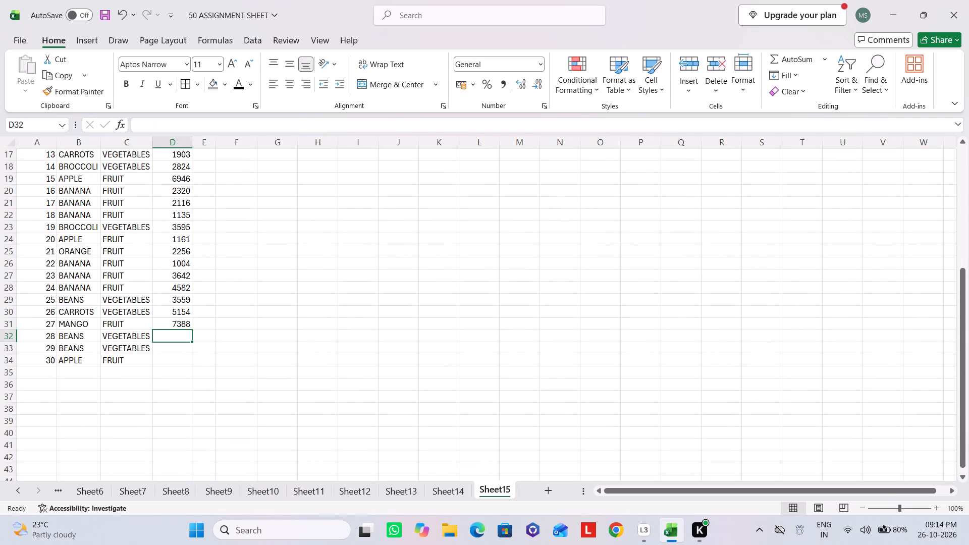
# Enter the amounts 7163, 5101 and 7602 in cells D32 to D34.
pyautogui.write('7163')
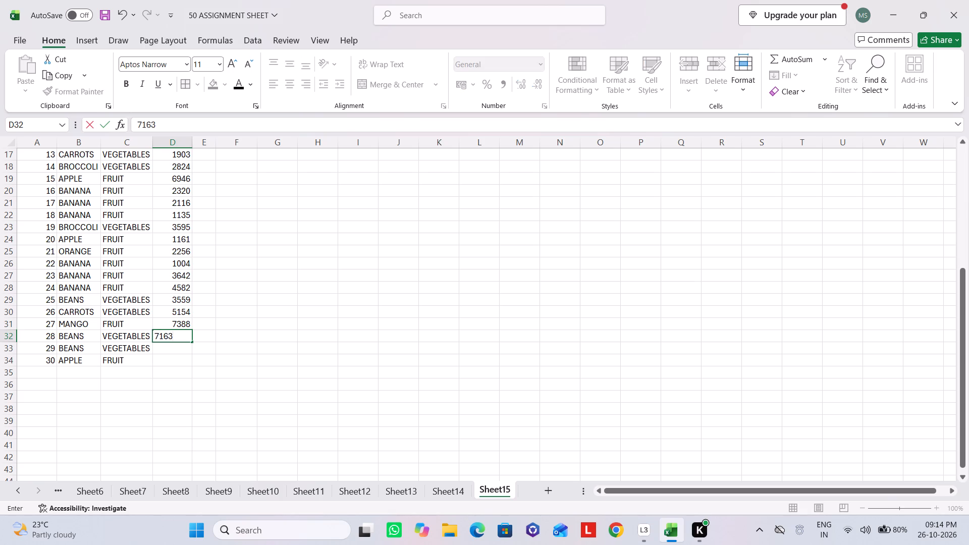
pyautogui.press('Down')
pyautogui.write('5101')
pyautogui.press('Down')
pyautogui.write('760')
pyautogui.press('2')
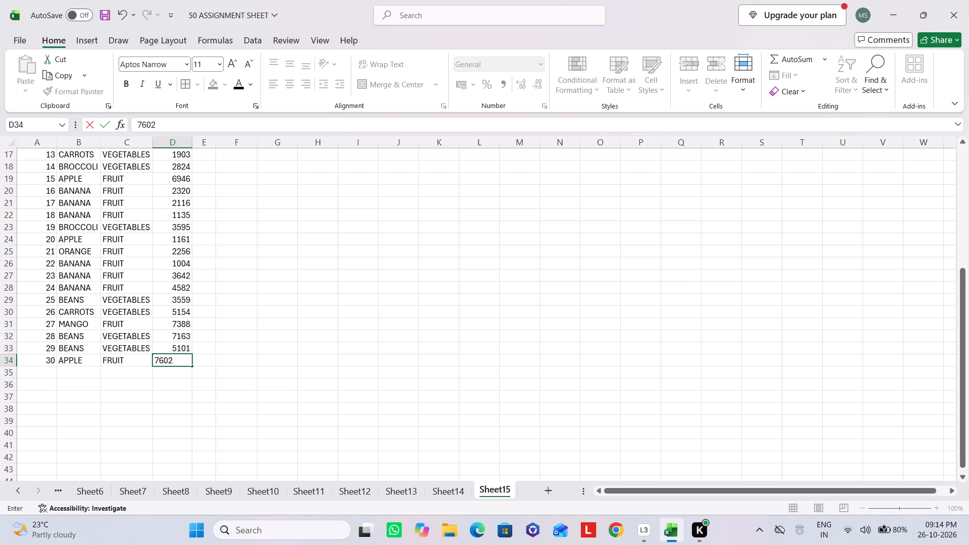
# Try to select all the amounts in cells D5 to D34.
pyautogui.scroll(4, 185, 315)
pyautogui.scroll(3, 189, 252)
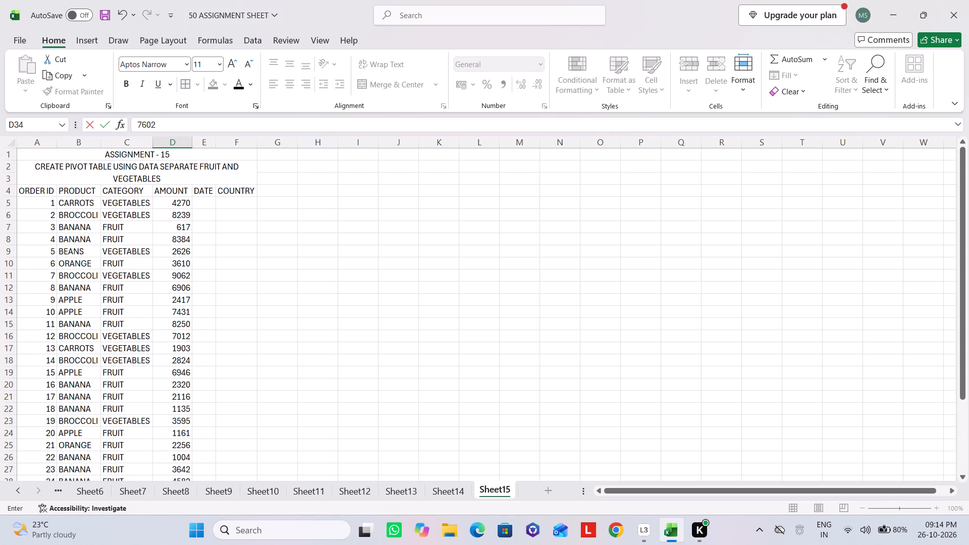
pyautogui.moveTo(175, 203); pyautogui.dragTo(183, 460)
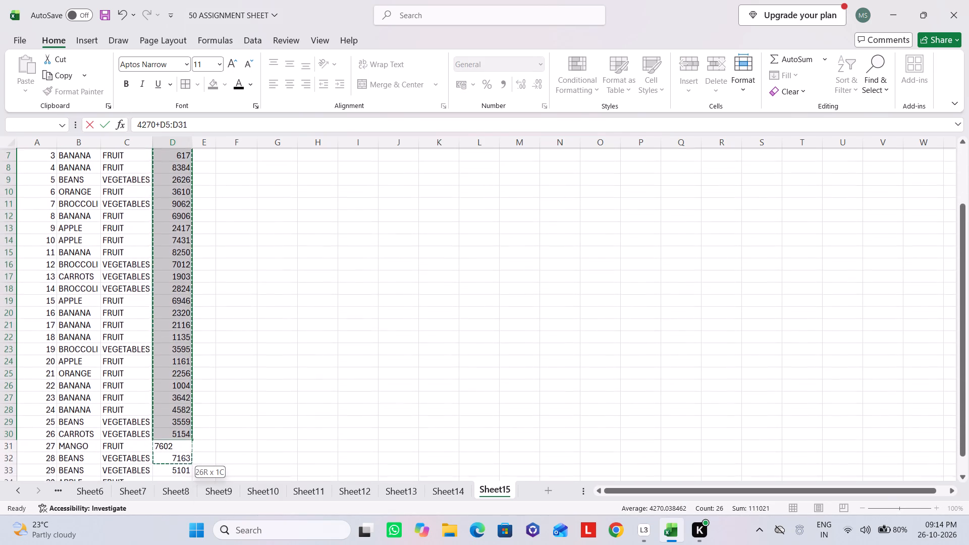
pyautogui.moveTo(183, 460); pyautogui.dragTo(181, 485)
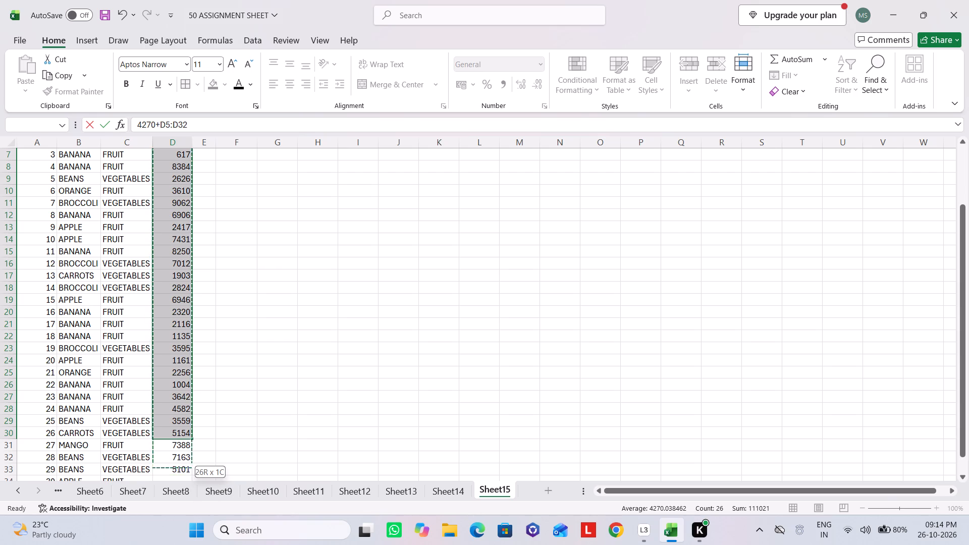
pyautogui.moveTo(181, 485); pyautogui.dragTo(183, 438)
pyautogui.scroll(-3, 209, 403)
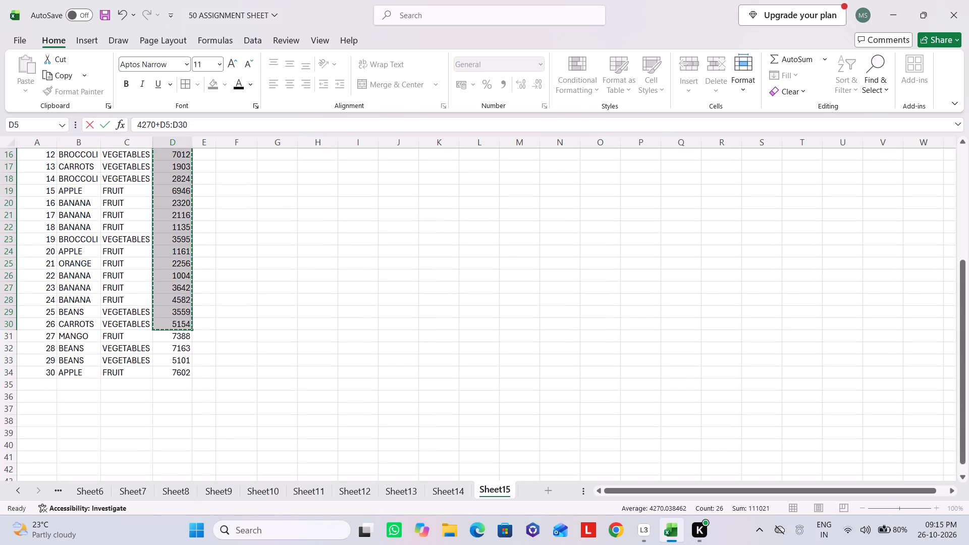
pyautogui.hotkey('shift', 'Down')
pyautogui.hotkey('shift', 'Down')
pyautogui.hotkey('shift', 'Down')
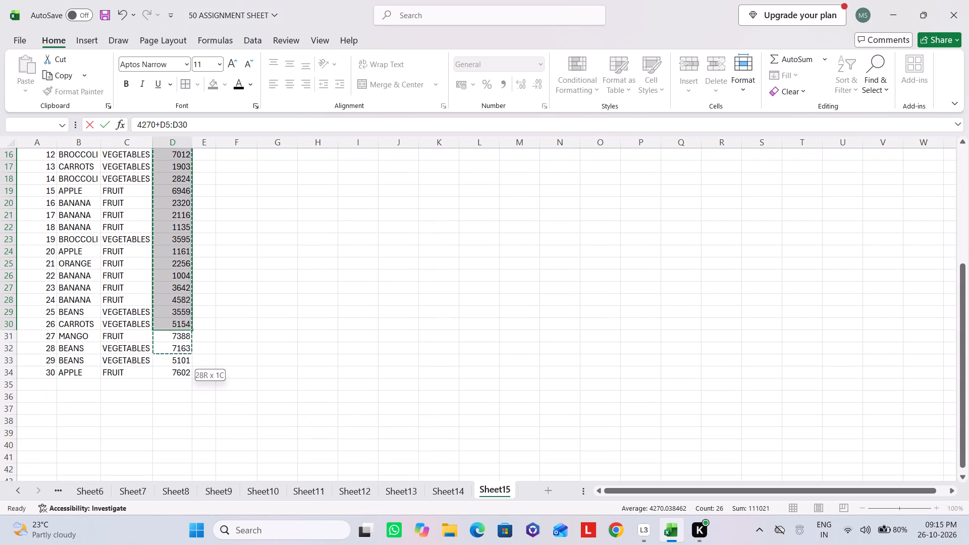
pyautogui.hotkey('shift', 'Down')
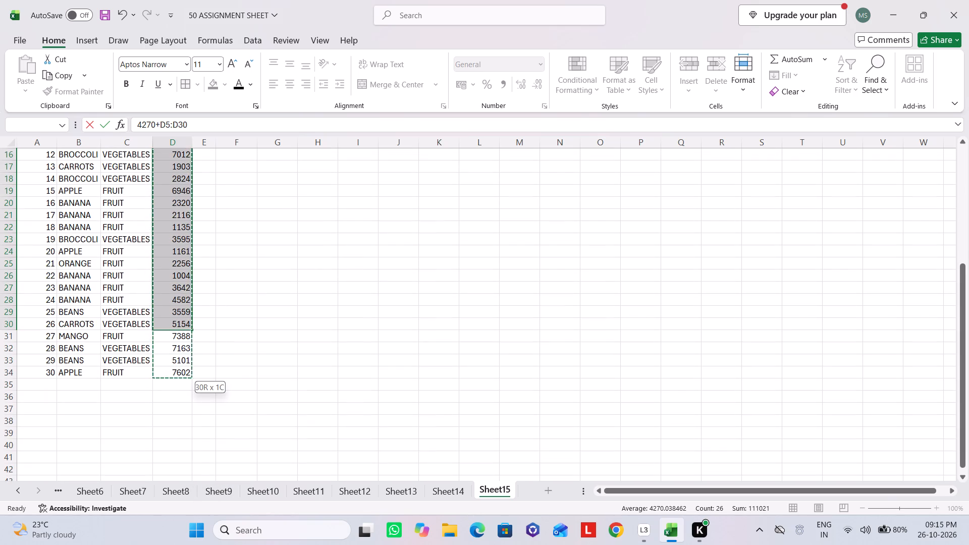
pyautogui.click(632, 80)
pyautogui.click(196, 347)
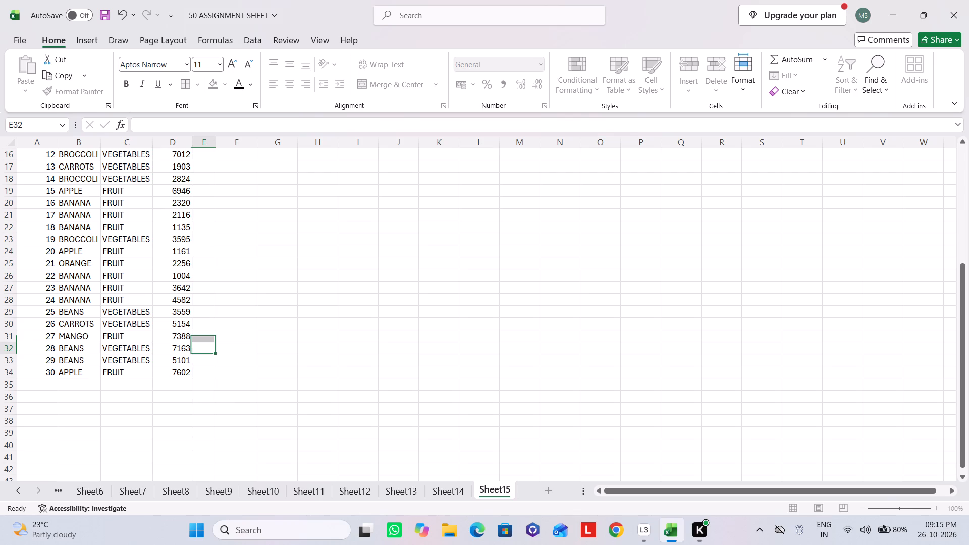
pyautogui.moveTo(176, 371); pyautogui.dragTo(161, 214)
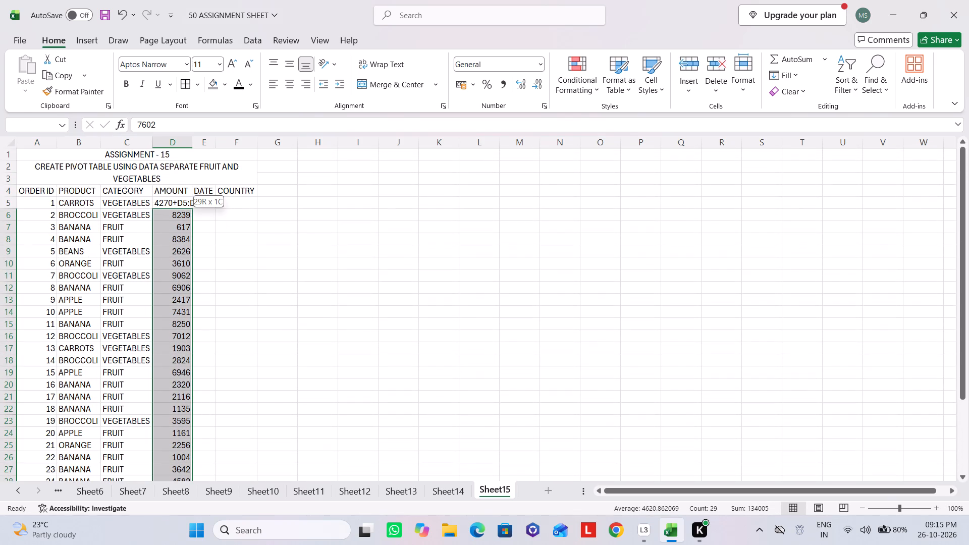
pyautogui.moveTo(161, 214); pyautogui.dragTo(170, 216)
# Remove the stray +D5:D30 text from cell D5 so that it contains only 4270.
pyautogui.click(184, 204)
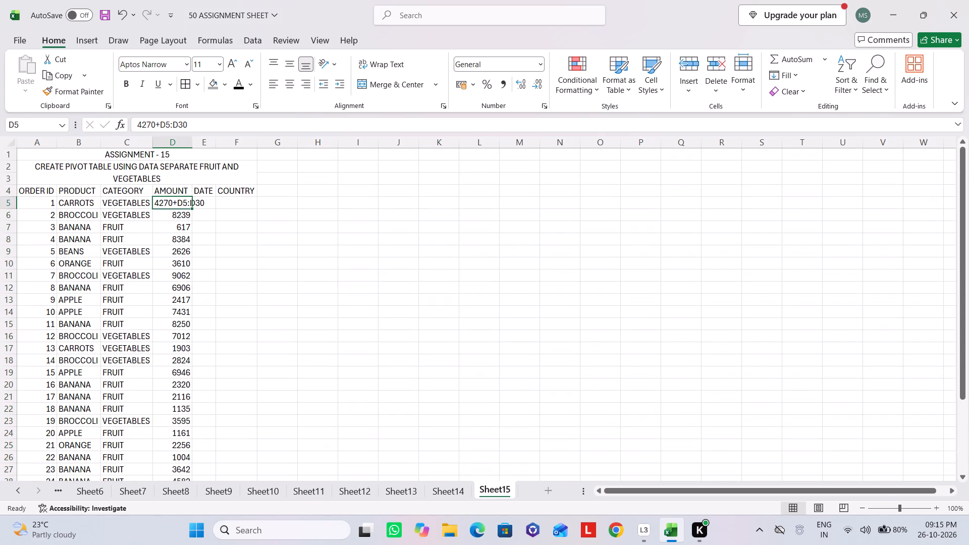
pyautogui.click(193, 124)
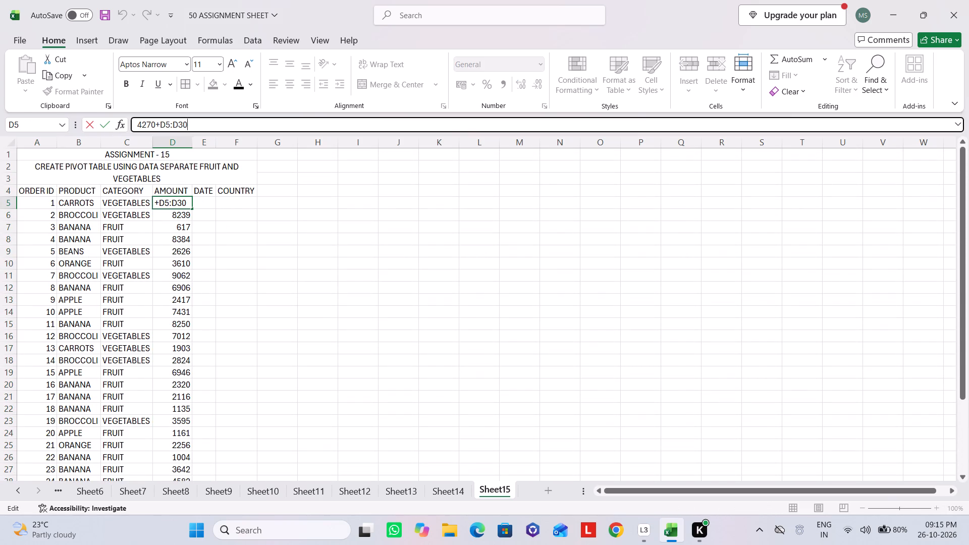
pyautogui.press('BackSpace')
pyautogui.press('BackSpace')
pyautogui.press('BackSpace')
pyautogui.press('BackSpace')
pyautogui.press('BackSpace')
pyautogui.press('BackSpace')
pyautogui.press('BackSpace')
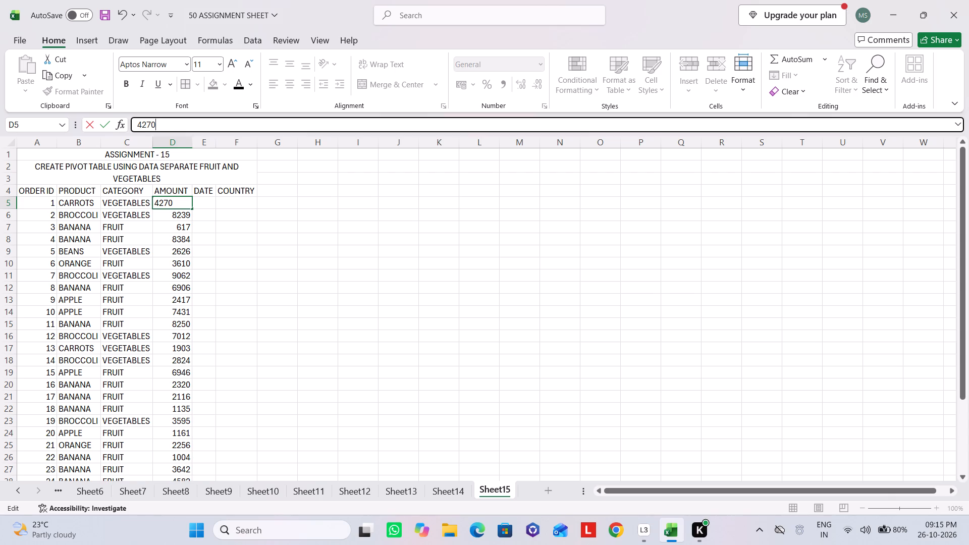
pyautogui.press('Return')
# Apply the Currency number format to the amounts in cells D5 to D34.
pyautogui.scroll(-2, 204, 178)
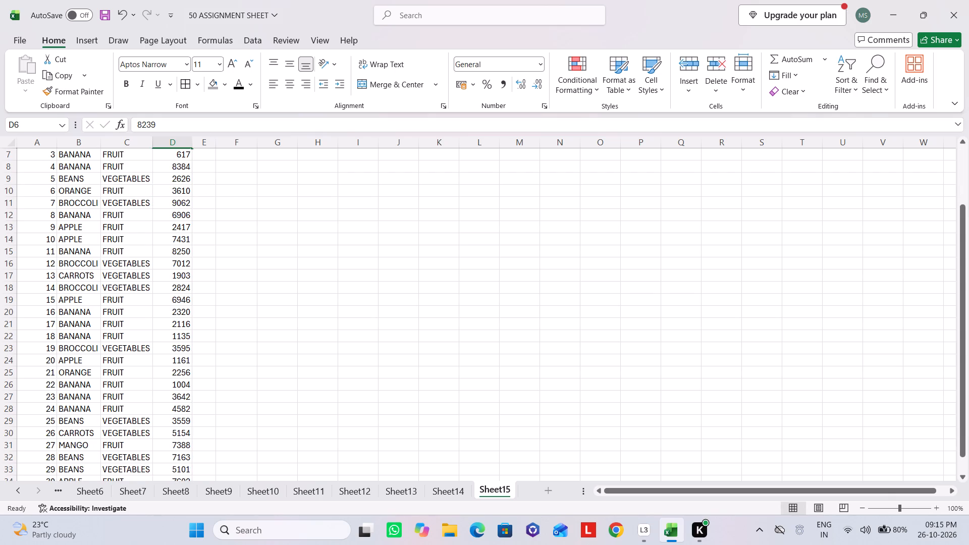
pyautogui.scroll(2, 189, 189)
pyautogui.click(176, 198)
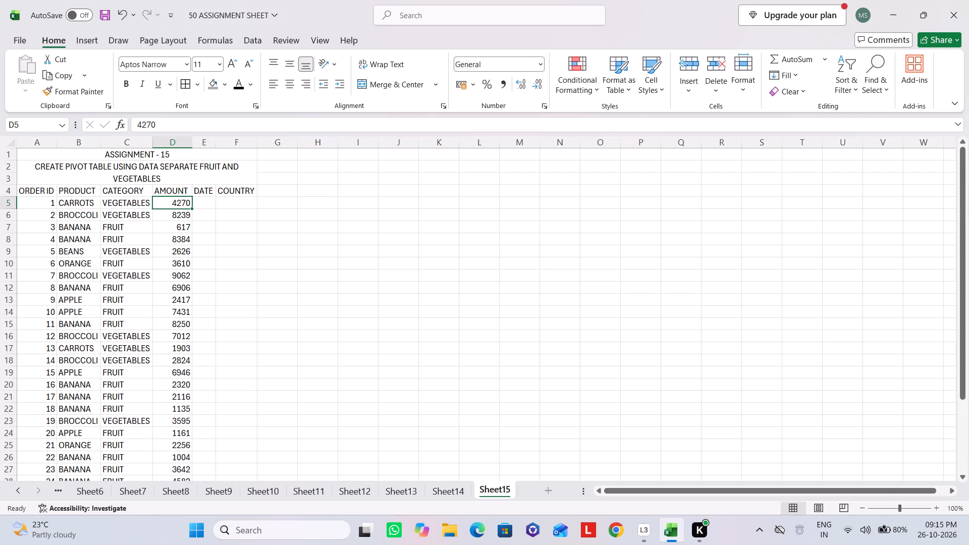
pyautogui.moveTo(178, 201); pyautogui.dragTo(173, 425)
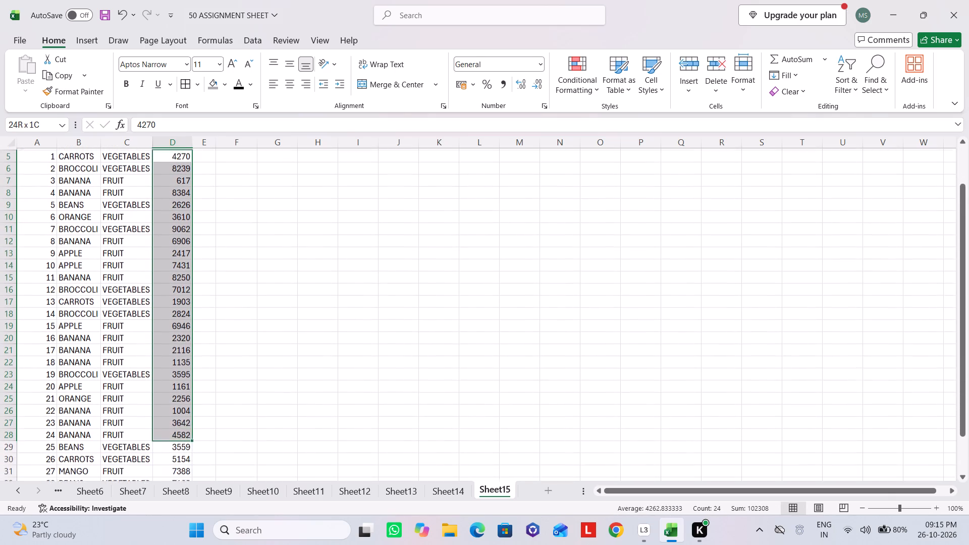
pyautogui.moveTo(173, 425); pyautogui.dragTo(178, 424)
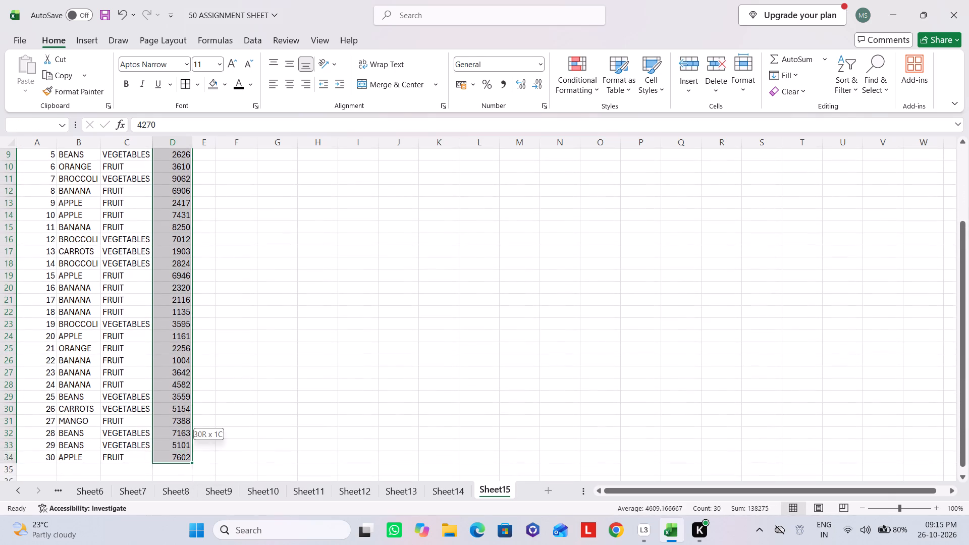
pyautogui.moveTo(178, 424); pyautogui.dragTo(173, 456)
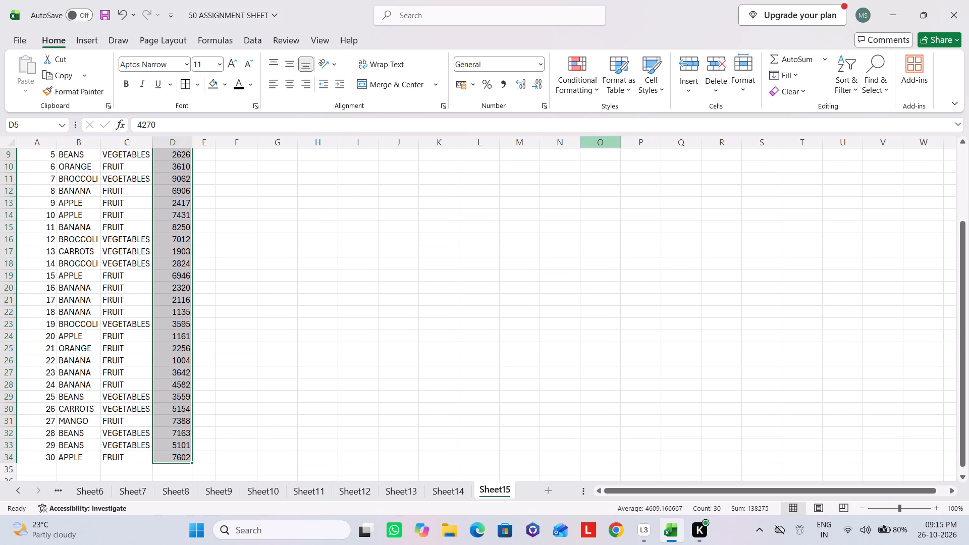
pyautogui.click(543, 65)
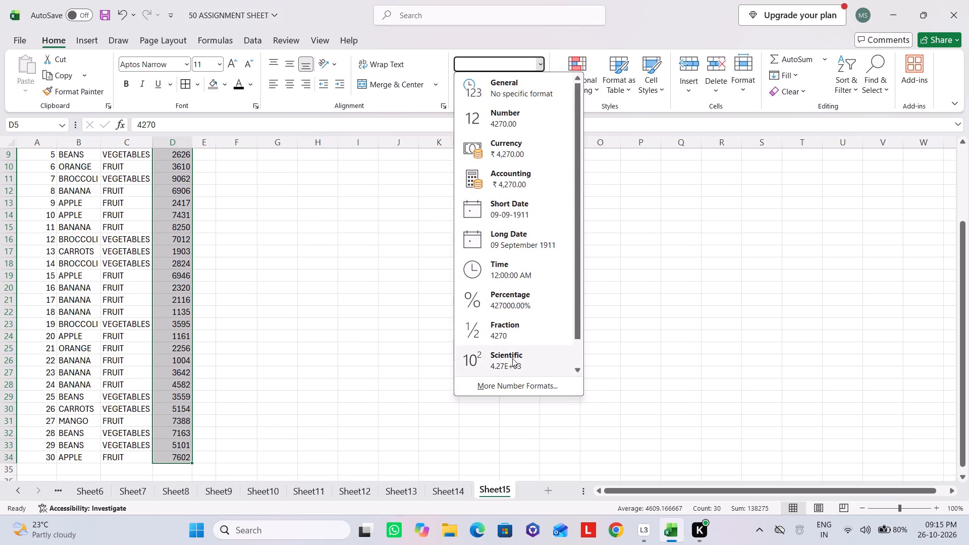
pyautogui.click(507, 146)
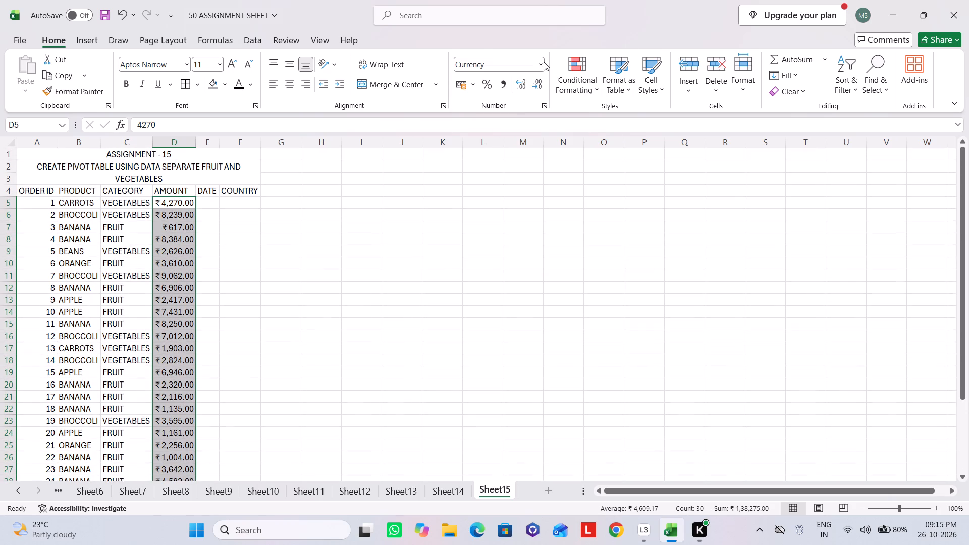
# Set the currency symbol of the selected amounts to $ English (Australia).
pyautogui.click(545, 62)
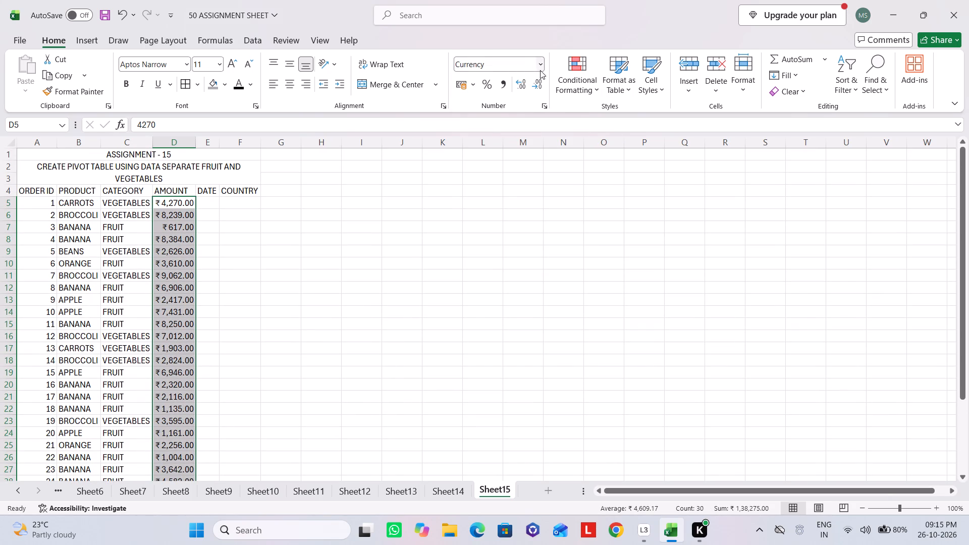
pyautogui.click(540, 70)
pyautogui.click(500, 391)
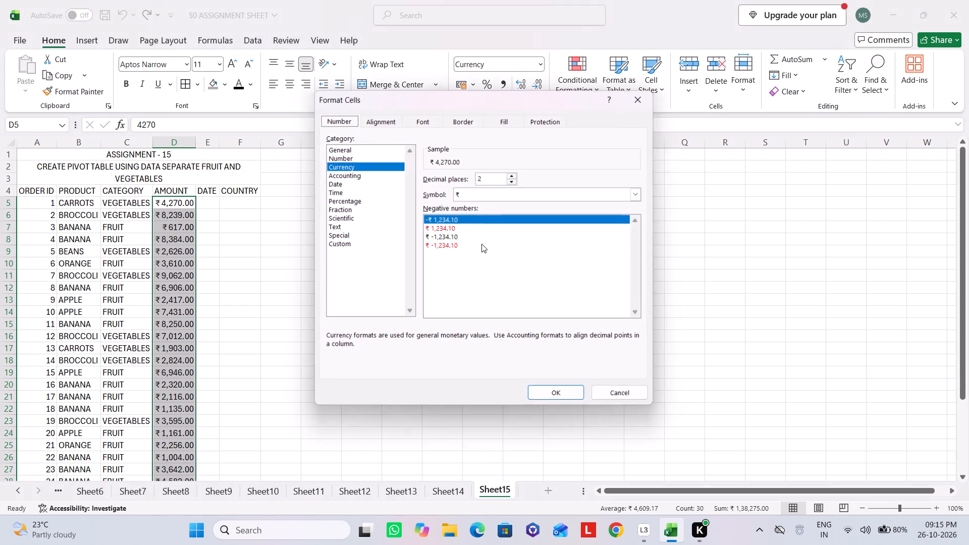
pyautogui.click(479, 194)
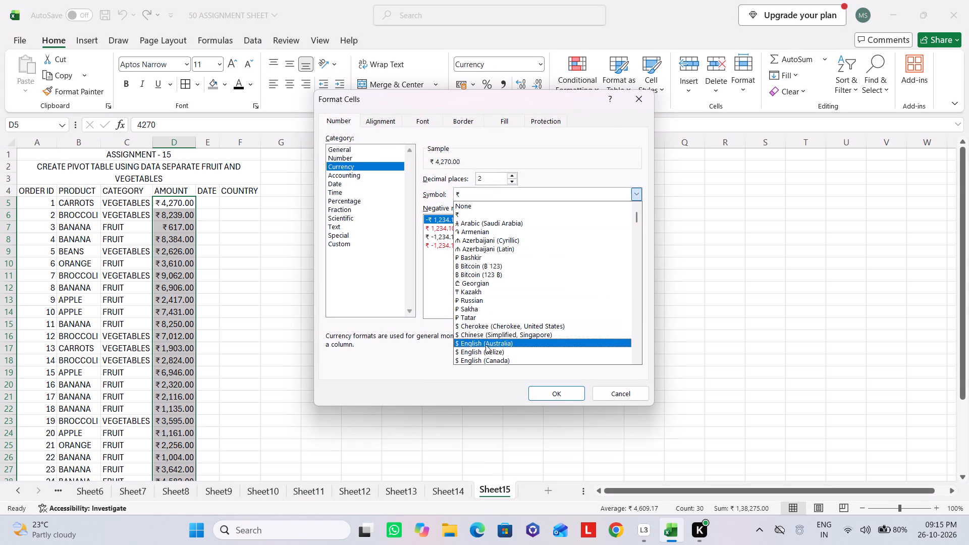
pyautogui.moveTo(483, 349); pyautogui.dragTo(482, 342)
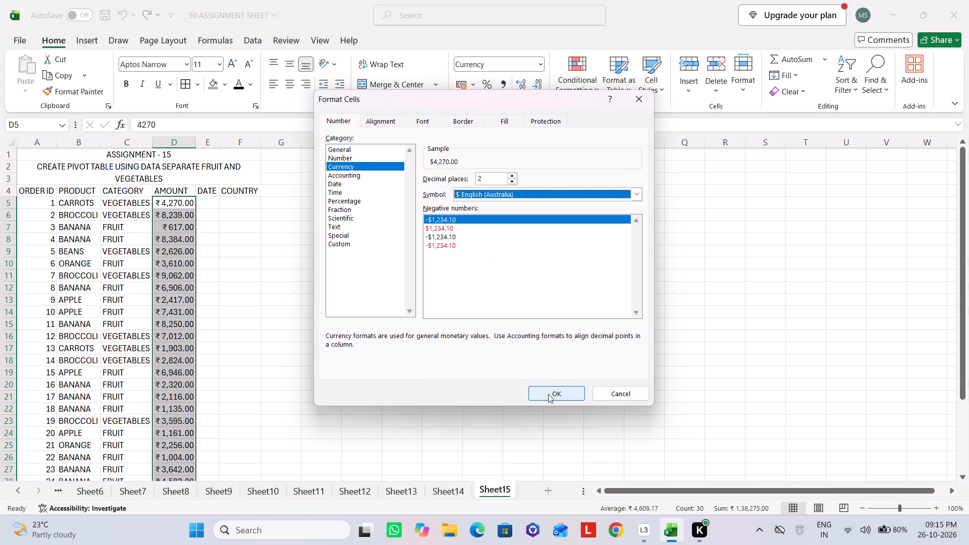
pyautogui.click(549, 395)
# Enter the date 06-01-2016 in cell E5 of the DATE column.
pyautogui.click(210, 203)
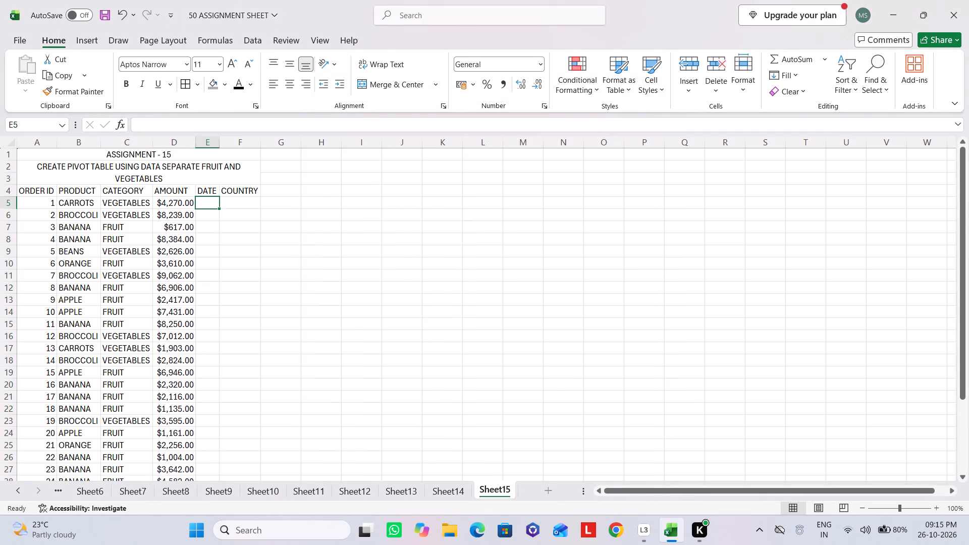
pyautogui.write('06')
pyautogui.press('-')
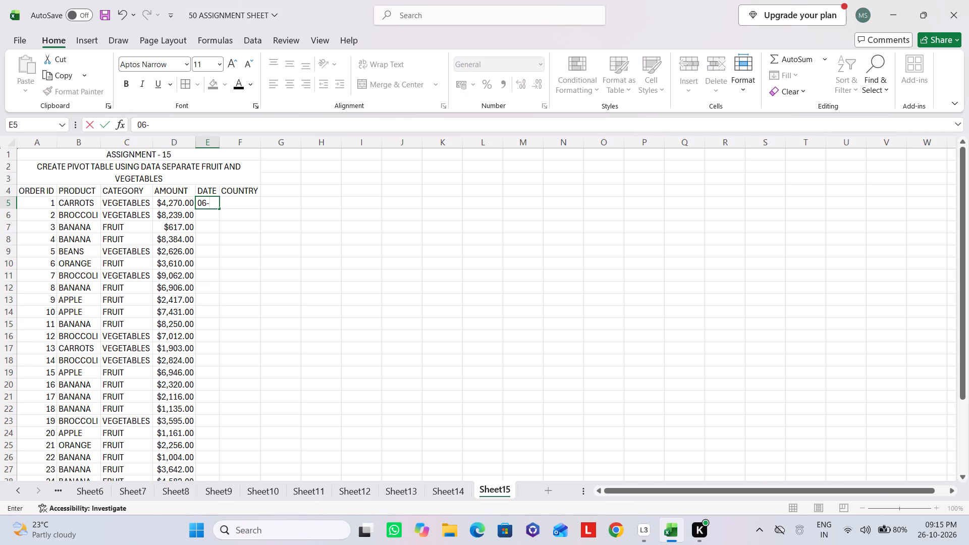
pyautogui.write('01-')
pyautogui.write('2016')
pyautogui.press('Down')
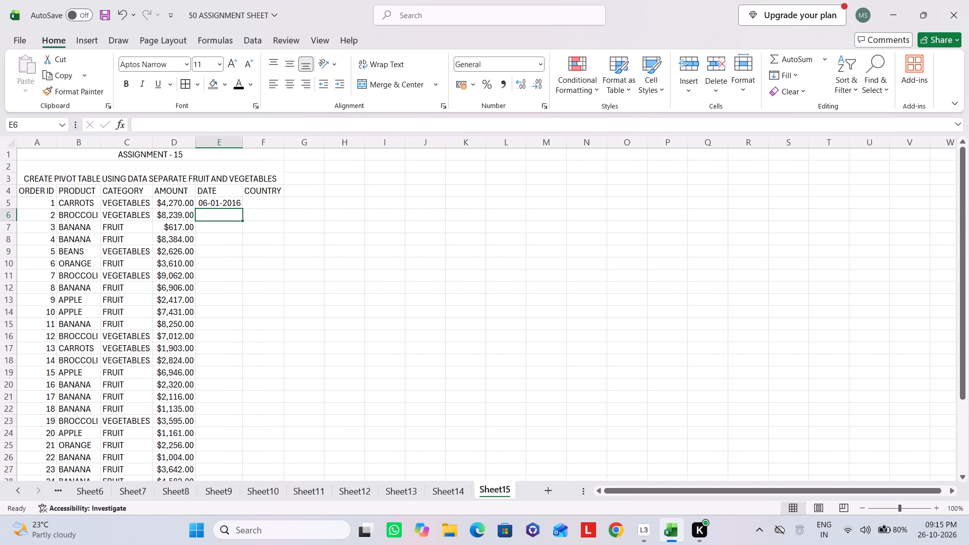
# Enter the dates 07-01-2016, 08-01-2016 and 10-01-2016 in cells E6 to E8 of the DATE column.
pyautogui.write('07-')
pyautogui.write('01-')
pyautogui.press('2')
pyautogui.write('016')
pyautogui.press('Down')
pyautogui.write('08-01-2016')
pyautogui.press('Down')
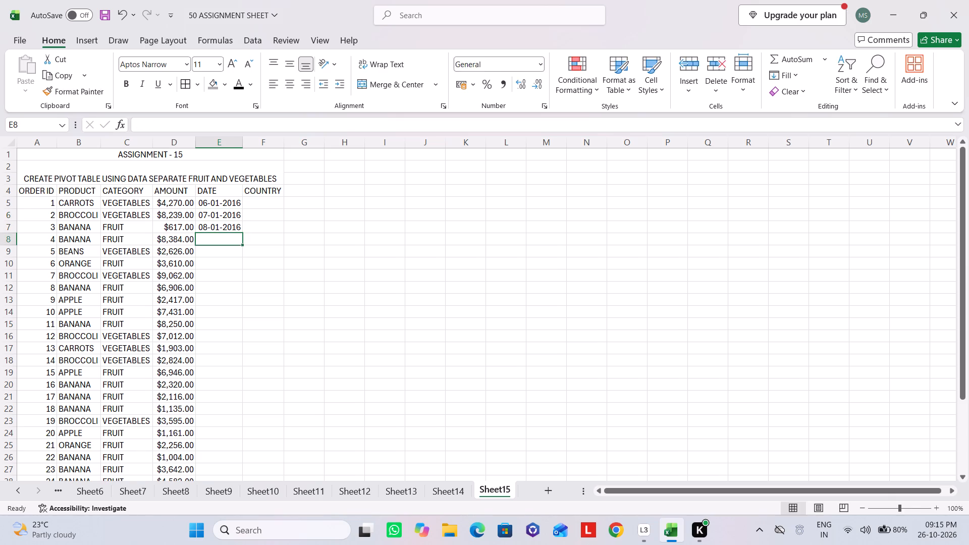
pyautogui.write('101')
pyautogui.press('BackSpace')
pyautogui.write('-1')
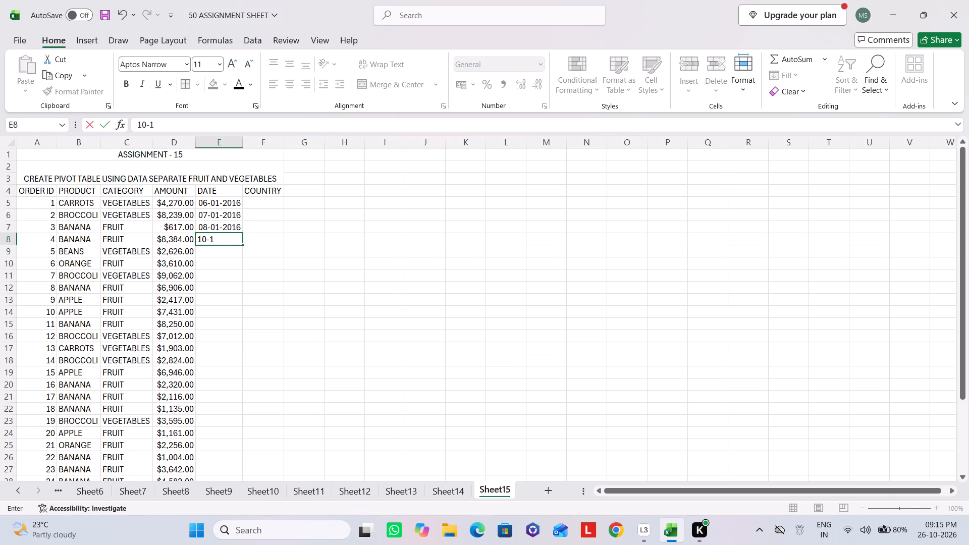
pyautogui.press('BackSpace')
pyautogui.write('01-')
pyautogui.write('2016')
pyautogui.press('Down')
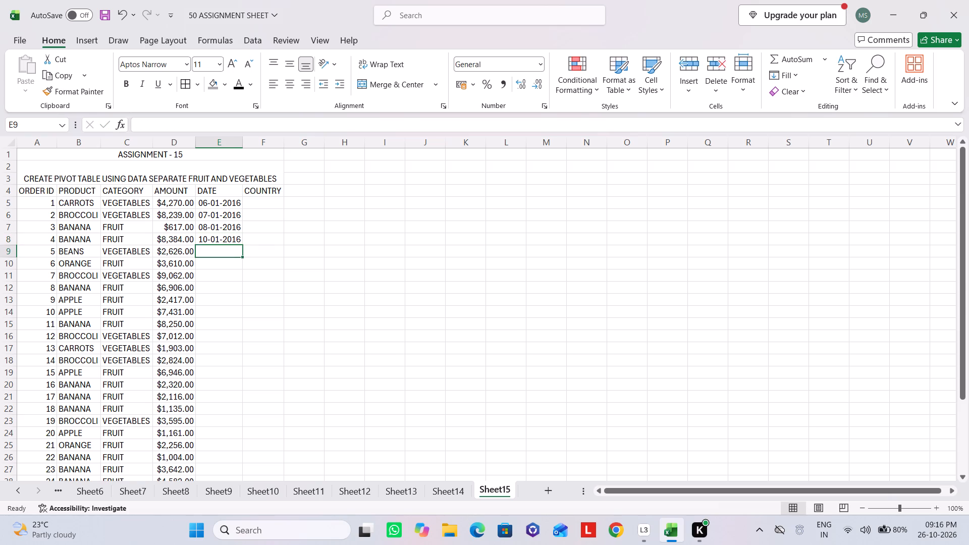
# Enter the date 10-01-2016 in cell E9 and 11-01-2016 in both cells E10 and E11.
pyautogui.write('10-01-')
pyautogui.write('2016')
pyautogui.press('Down')
pyautogui.write('11-')
pyautogui.write('01-2016')
pyautogui.press('Down')
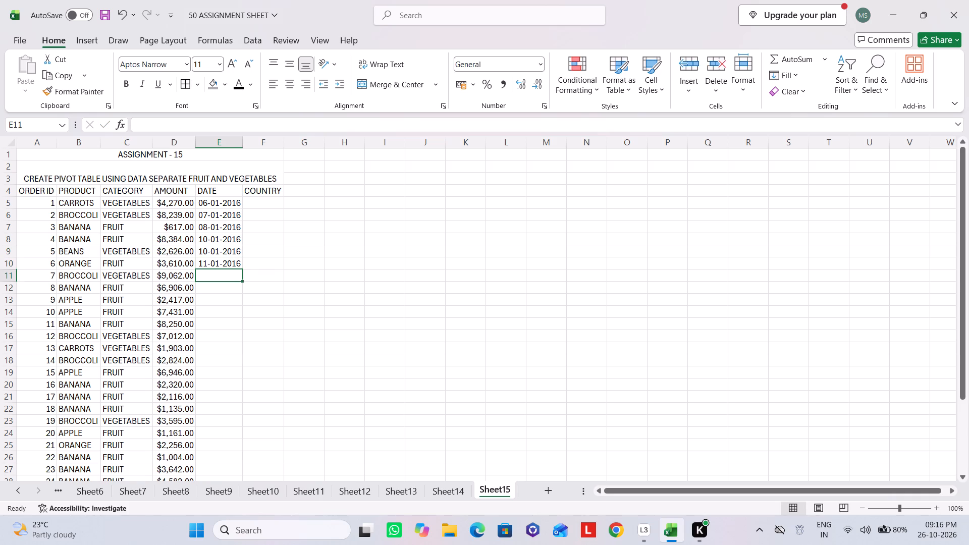
pyautogui.write('11')
pyautogui.press('-')
pyautogui.write('01-2016')
pyautogui.press('Down')
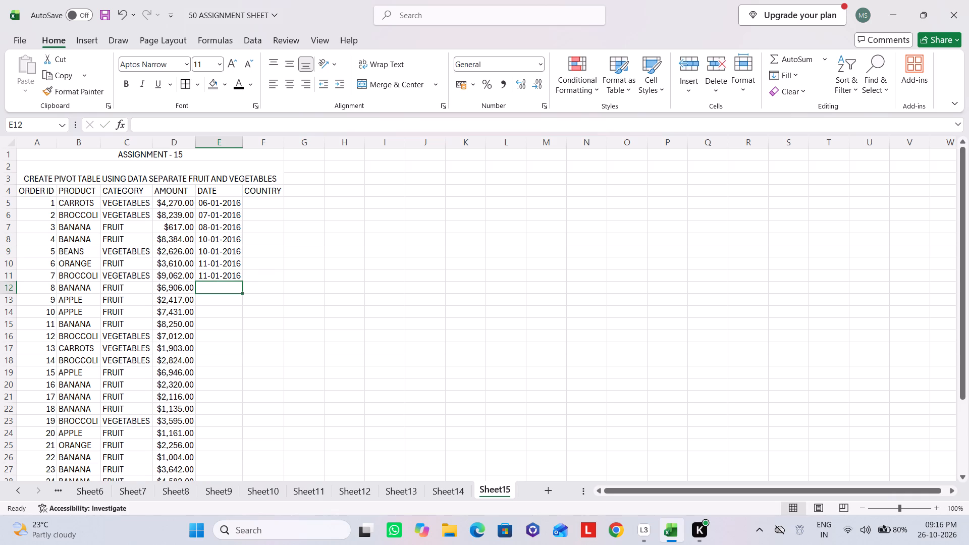
# Enter the date 16-01-2016 in each of the cells E12, E13 and E14.
pyautogui.write('16-01-2016')
pyautogui.press('Down')
pyautogui.write('16-041')
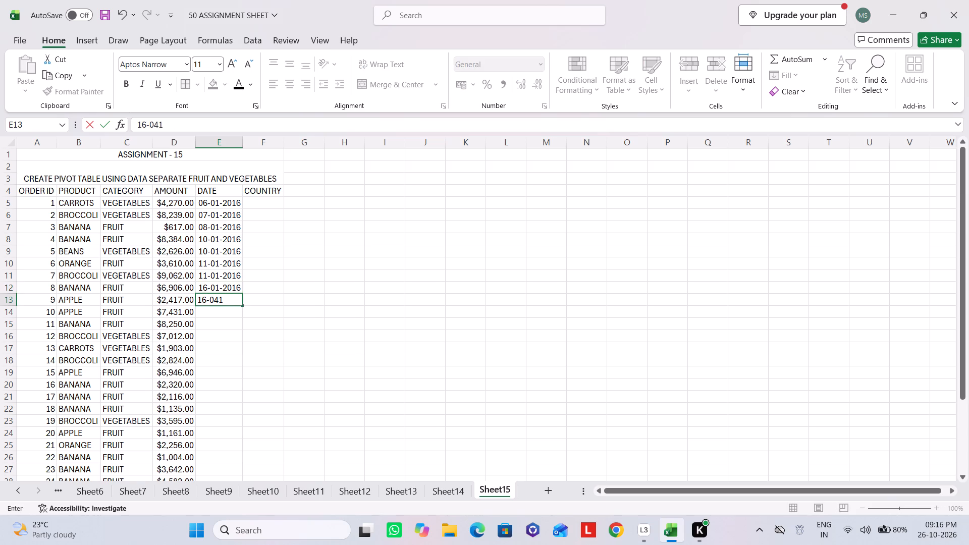
pyautogui.press('BackSpace')
pyautogui.press('BackSpace')
pyautogui.write('1-2016')
pyautogui.press('Left')
pyautogui.press('Right')
pyautogui.press('Down')
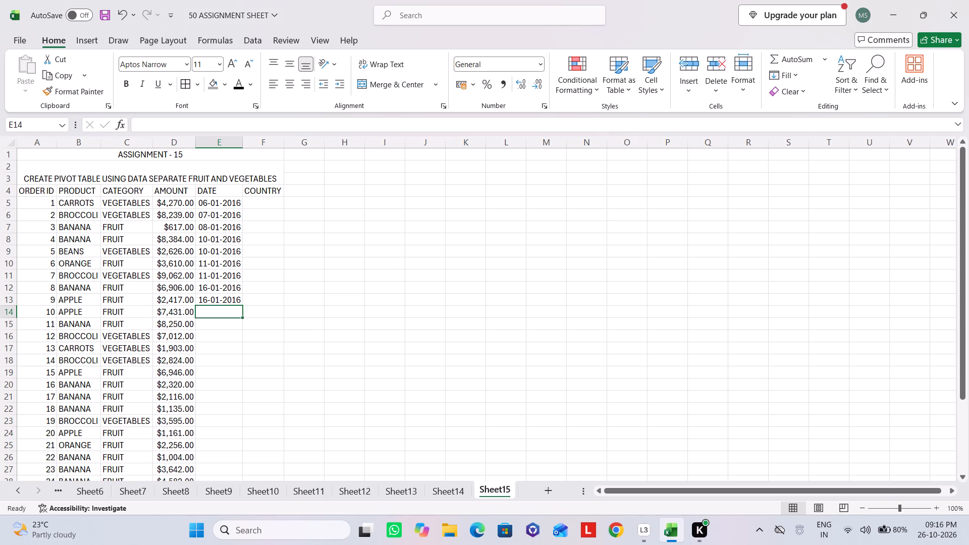
pyautogui.write('16-01-2016')
pyautogui.press('Down')
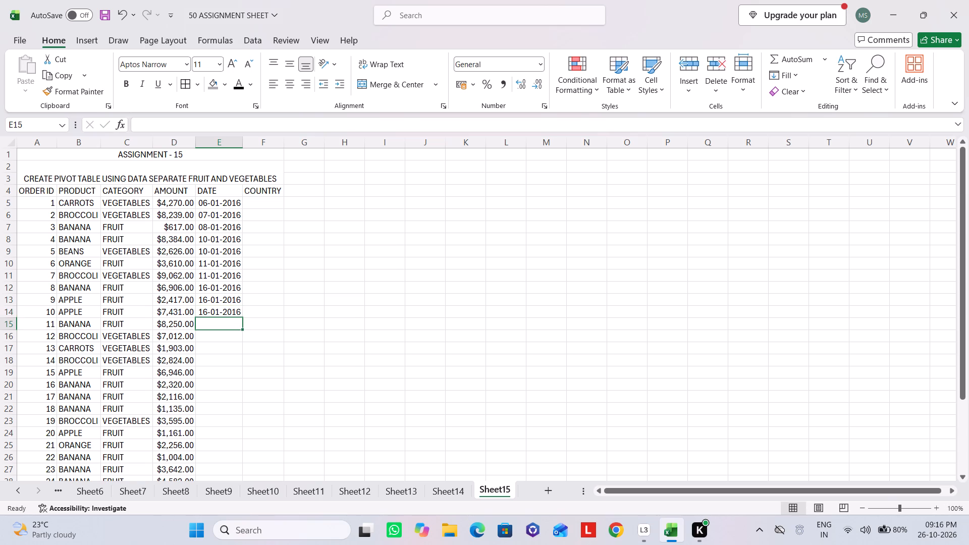
# Enter the dates 18-01-2016, 20-01-2016, 22-01-2016 and 24-01-2016 in cells E15 to E18.
pyautogui.write('18-01-2016')
pyautogui.press('Down')
pyautogui.write('20-01-20')
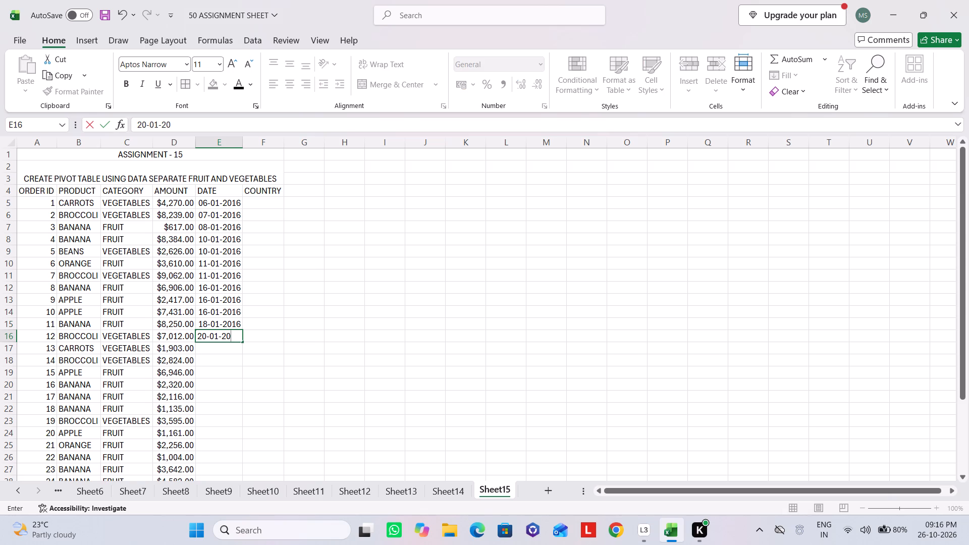
pyautogui.write('16')
pyautogui.press('Down')
pyautogui.write('22-')
pyautogui.write('01-2016')
pyautogui.press('Down')
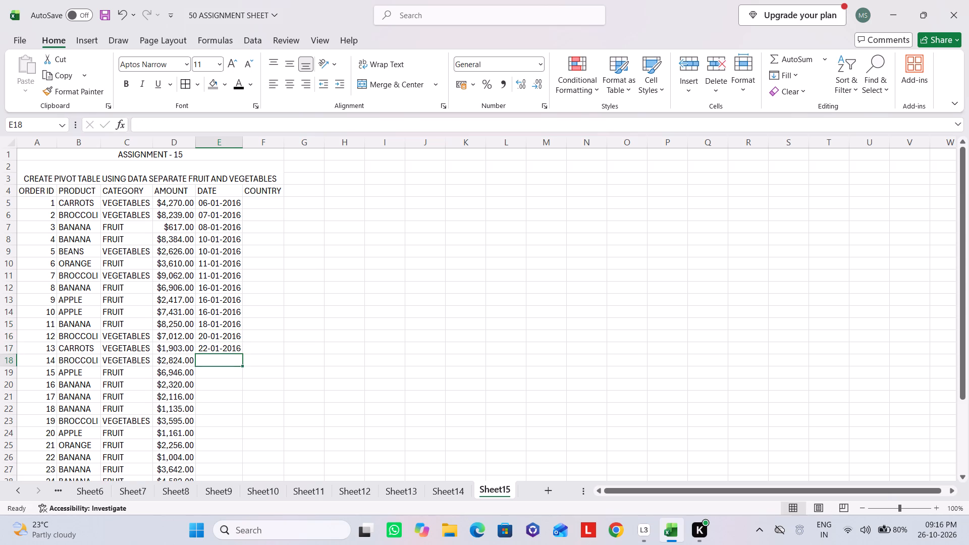
pyautogui.write('24-01-2016')
pyautogui.press('Down')
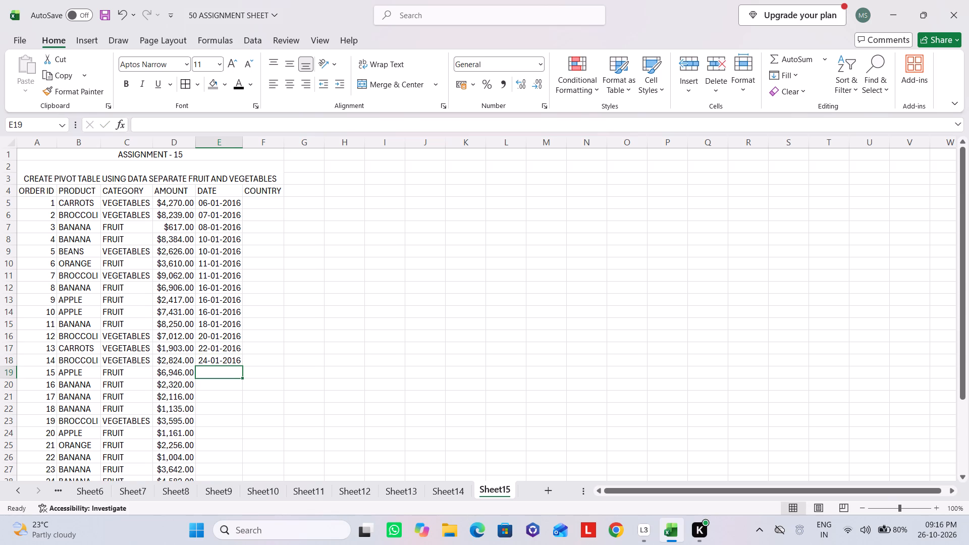
# Enter the dates 27-01-2016, 28-01-2016 and 30-01-2016 in cells E19 to E21.
pyautogui.write('27-01-2016')
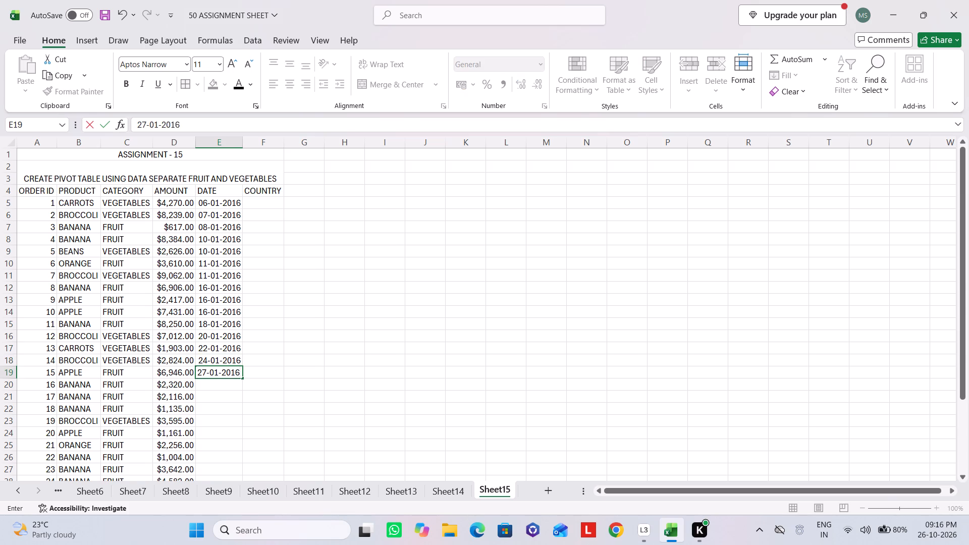
pyautogui.press('Down')
pyautogui.write('28-01-2016')
pyautogui.press('Down')
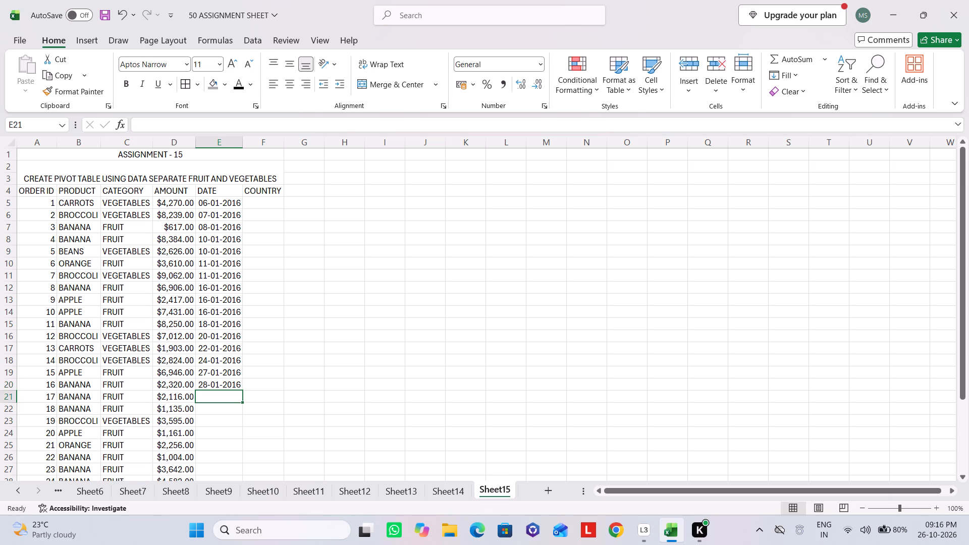
pyautogui.write('30-01-2016')
pyautogui.press('Down')
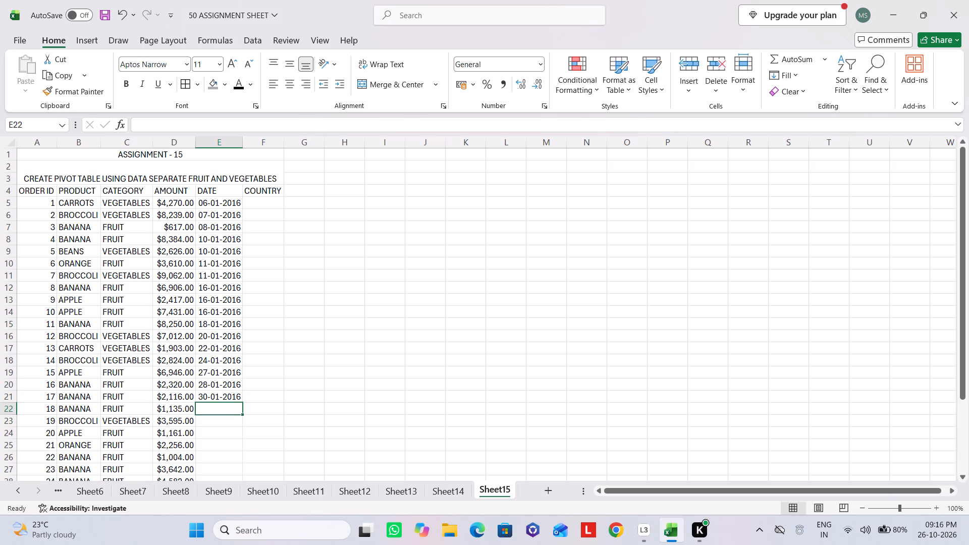
# Enter the dates 02-02-2016, 04-02-2016 and 11-02-2016 in cells E22 to E24.
pyautogui.write('02')
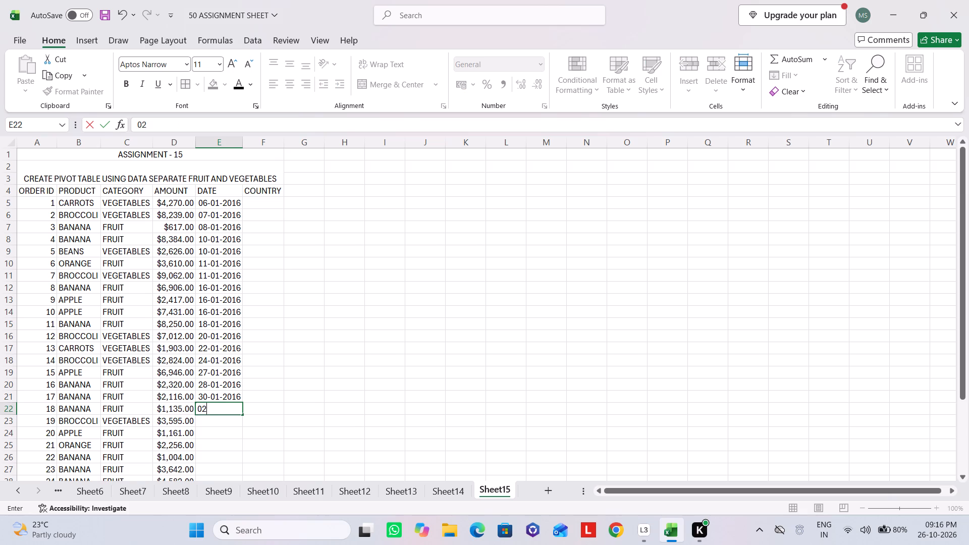
pyautogui.write('-02-')
pyautogui.write('2016')
pyautogui.press('Down')
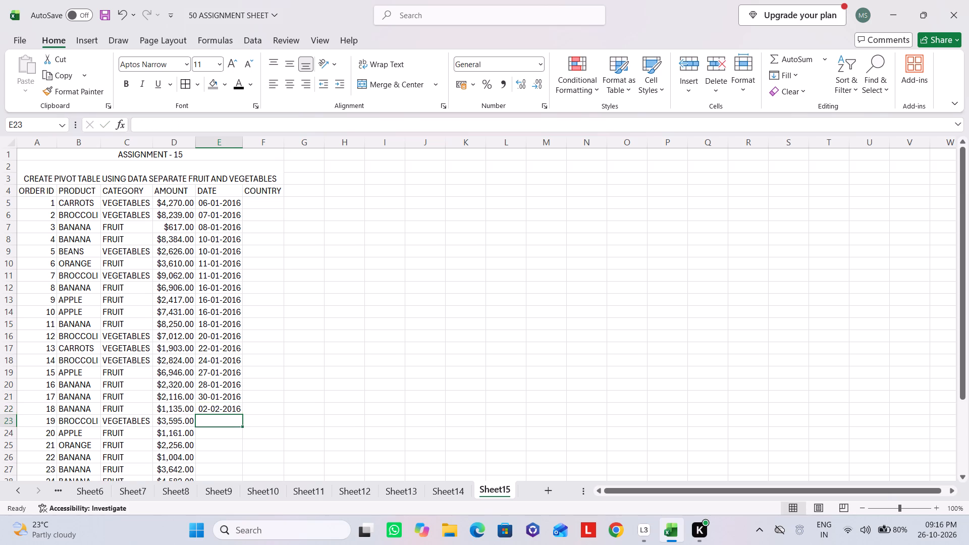
pyautogui.write('04-02-2016')
pyautogui.press('Down')
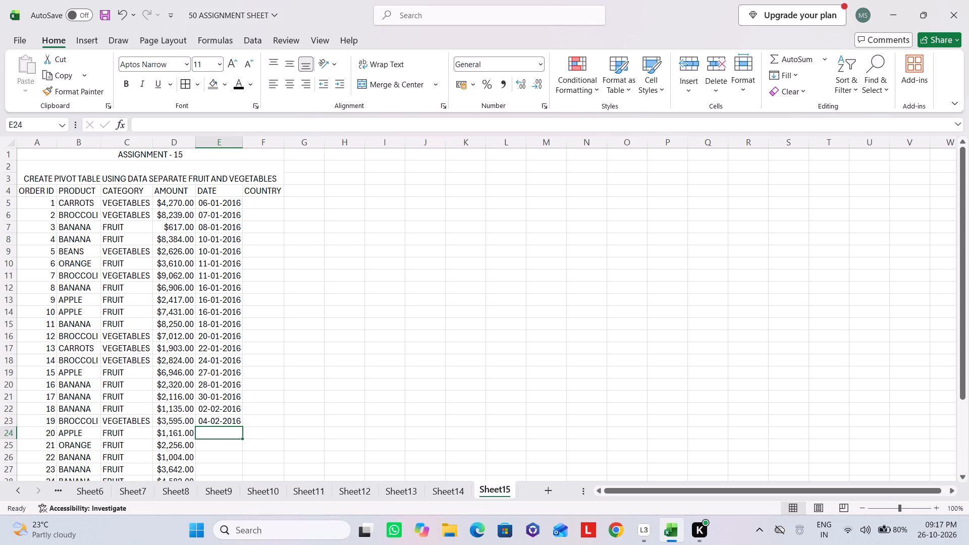
pyautogui.write('11-02-')
pyautogui.write('2016')
pyautogui.press('Down')
# Enter the date 14-02-2016 in cell E25 and 17-02-2016 in cell E26.
pyautogui.write('14-102-')
pyautogui.press('BackSpace')
pyautogui.press('BackSpace')
pyautogui.press('BackSpace')
pyautogui.press('BackSpace')
pyautogui.write('02-2016')
pyautogui.press('Down')
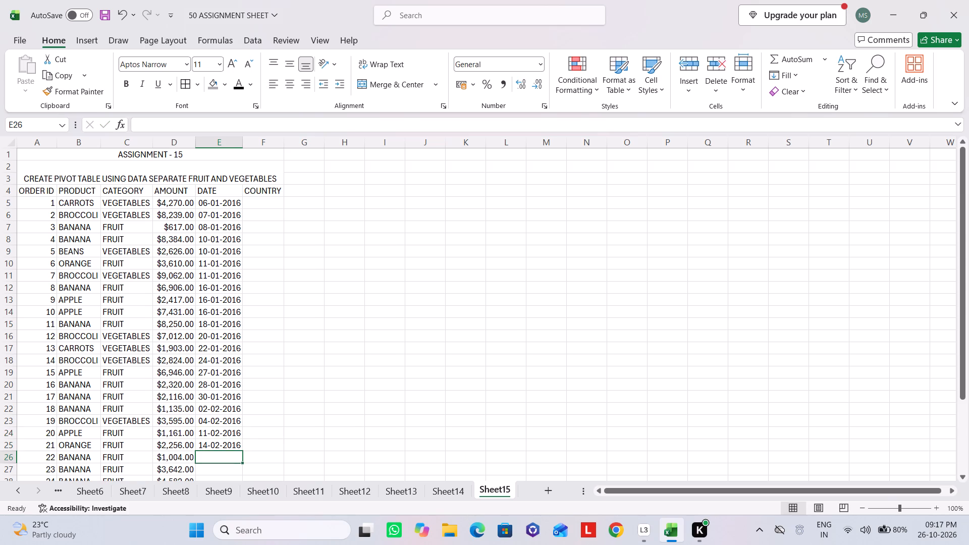
pyautogui.write('17-02-2016')
pyautogui.press('Left')
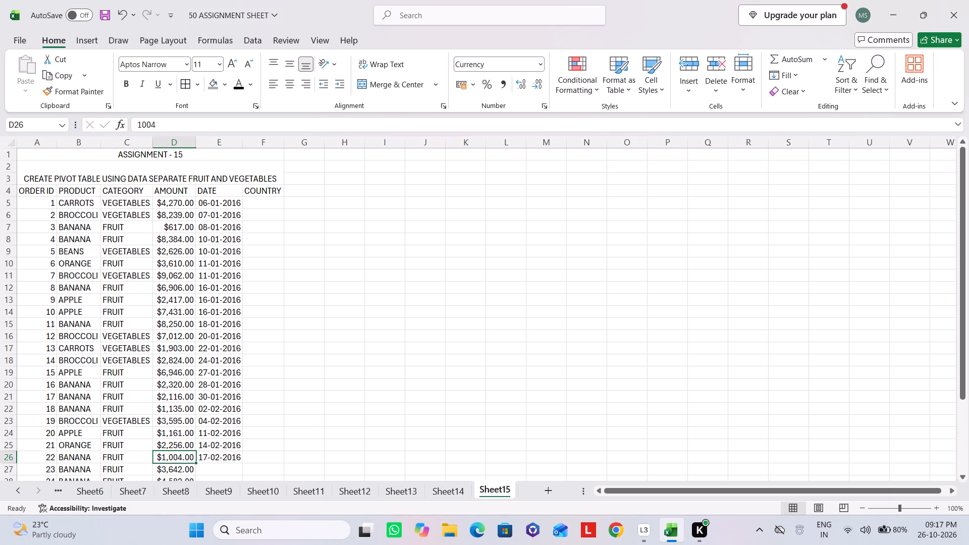
pyautogui.press('Right')
pyautogui.press('Down')
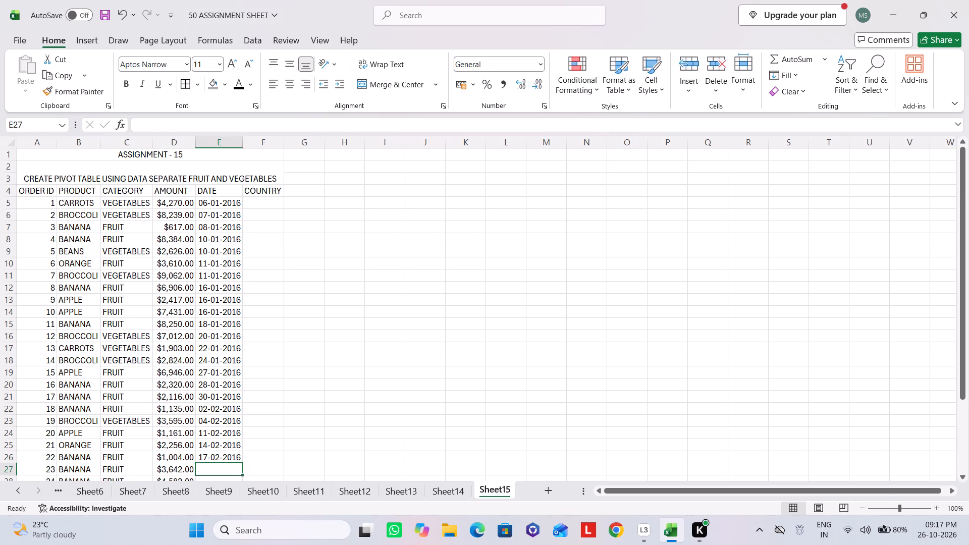
# Enter 17-02-2016 in cells E27 and E28, 18-02-2016 in E29 and E30, and 20-02-2016 in E31.
pyautogui.write('17-02-2016')
pyautogui.press('Down')
pyautogui.write('17-02-2016')
pyautogui.press('Down')
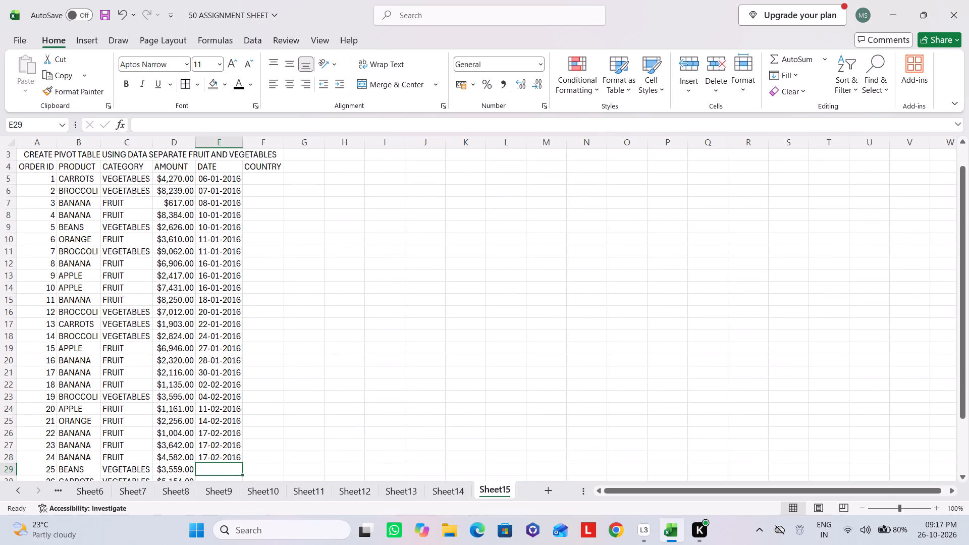
pyautogui.write('18-02-2016')
pyautogui.press('Down')
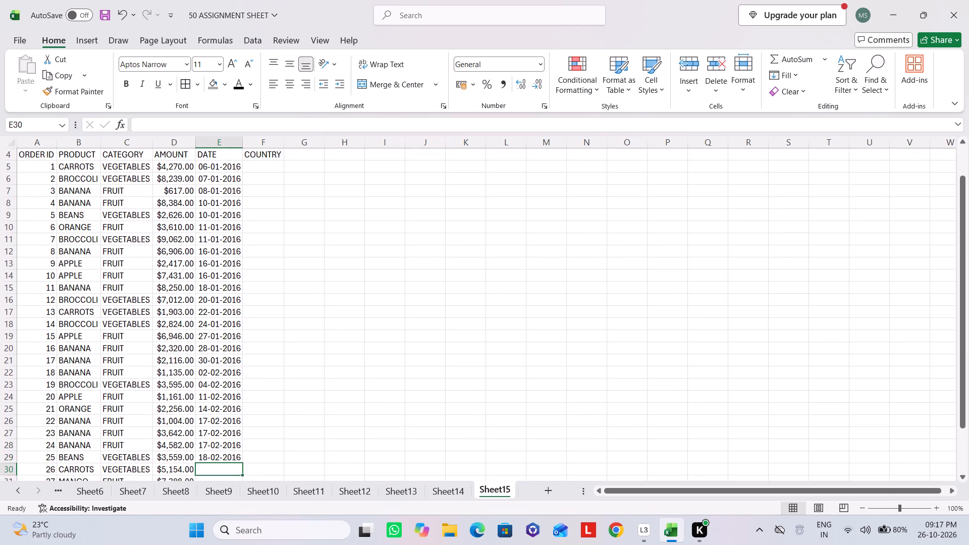
pyautogui.write('18-02-2016')
pyautogui.press('Down')
pyautogui.write('20-02-2016')
pyautogui.press('Down')
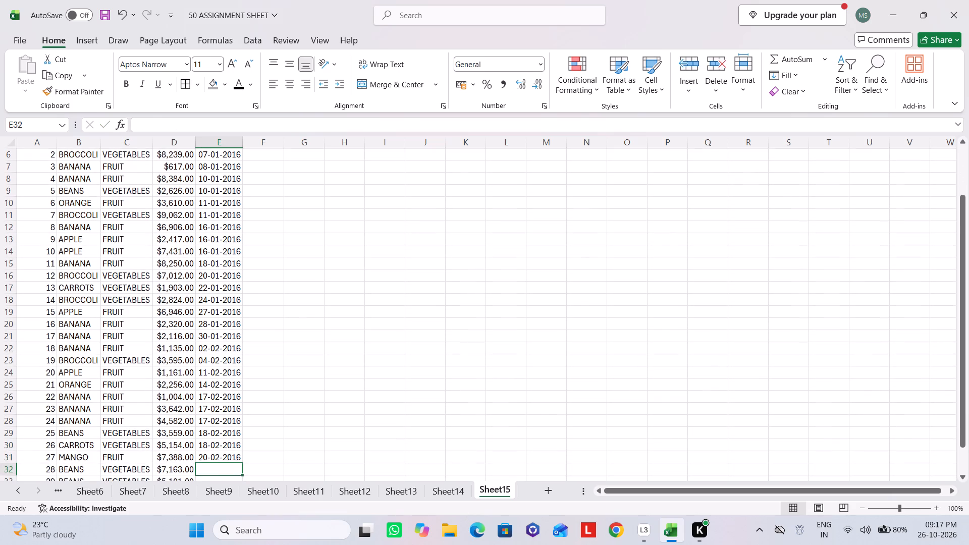
# Enter the date 21-02-2016 in cell E32 for order 28.
pyautogui.write('21-02')
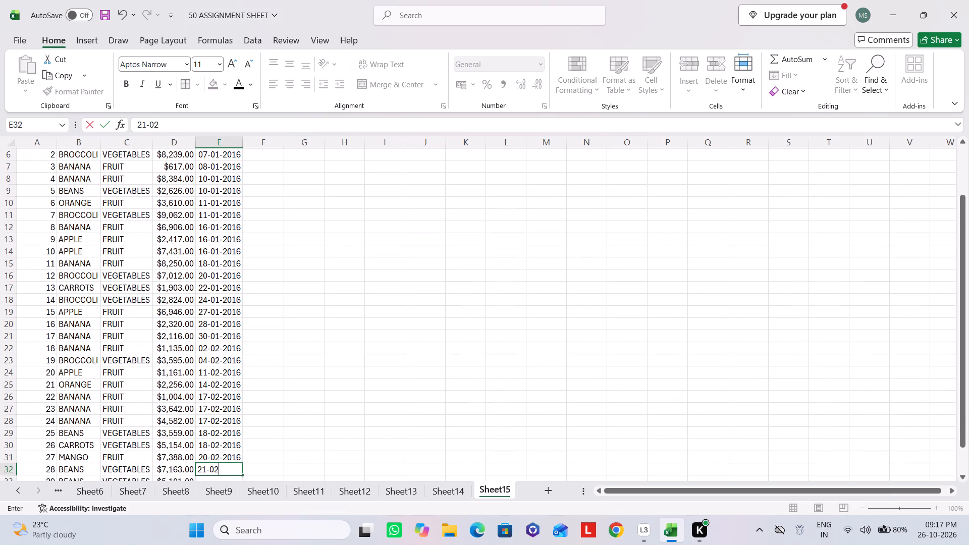
pyautogui.write('-2016')
pyautogui.scroll(-2, 807, 152)
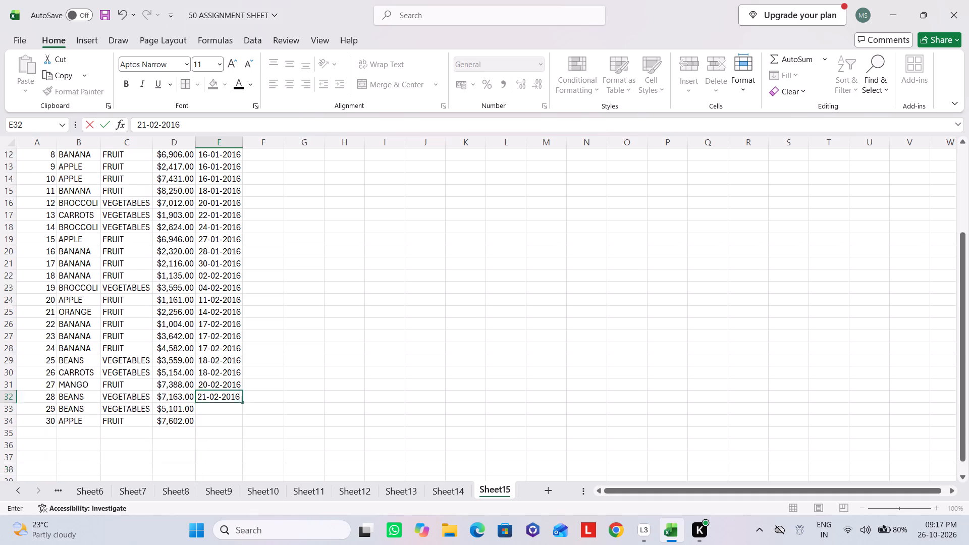
pyautogui.scroll(-1, 807, 156)
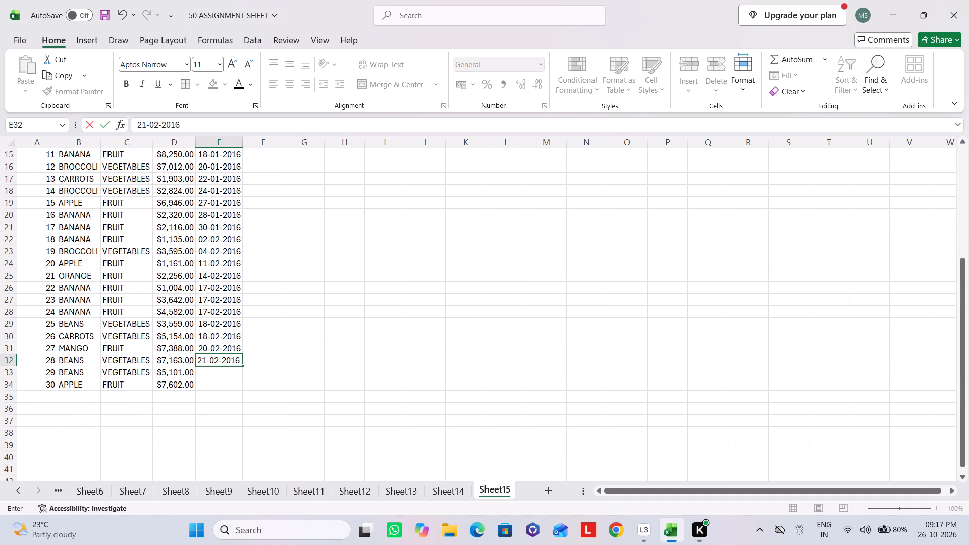
pyautogui.scroll(6, 251, 304)
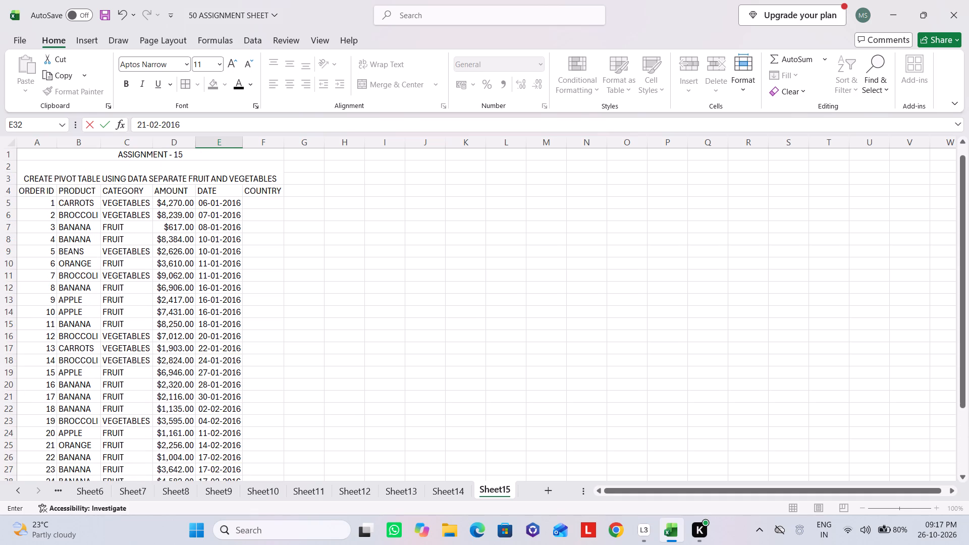
pyautogui.click(211, 198)
# Check the entered order dates one by one from cell E6 down to E14.
pyautogui.press('Down')
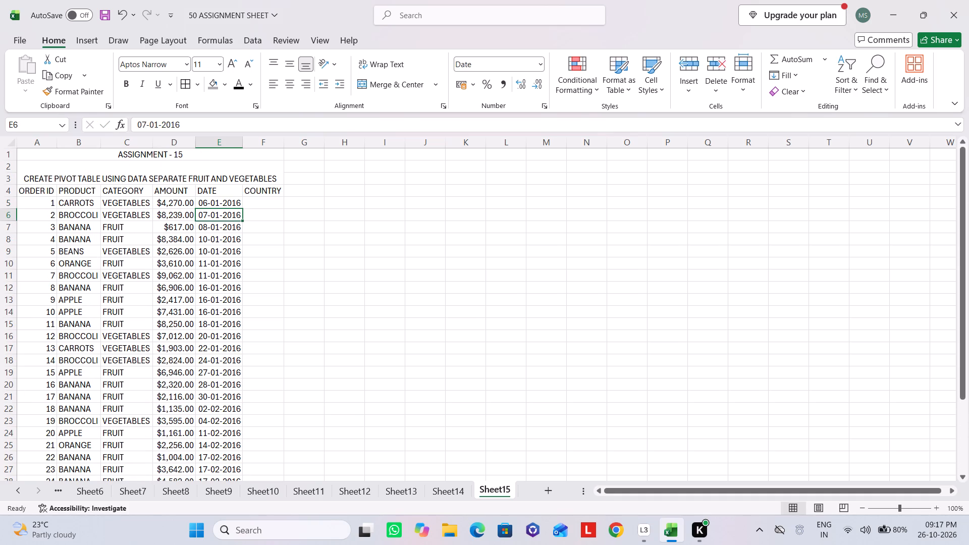
pyautogui.press('Down')
pyautogui.press('Down')
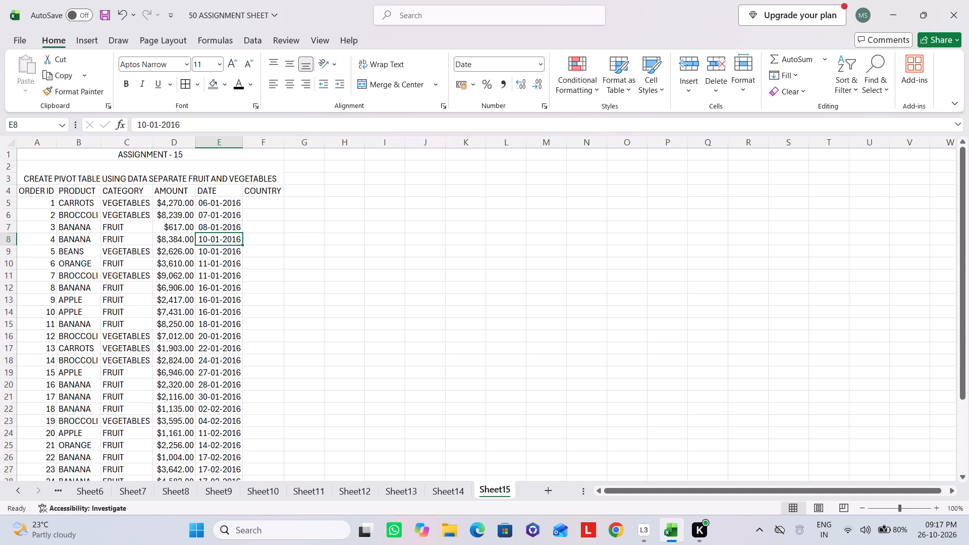
pyautogui.press('Down')
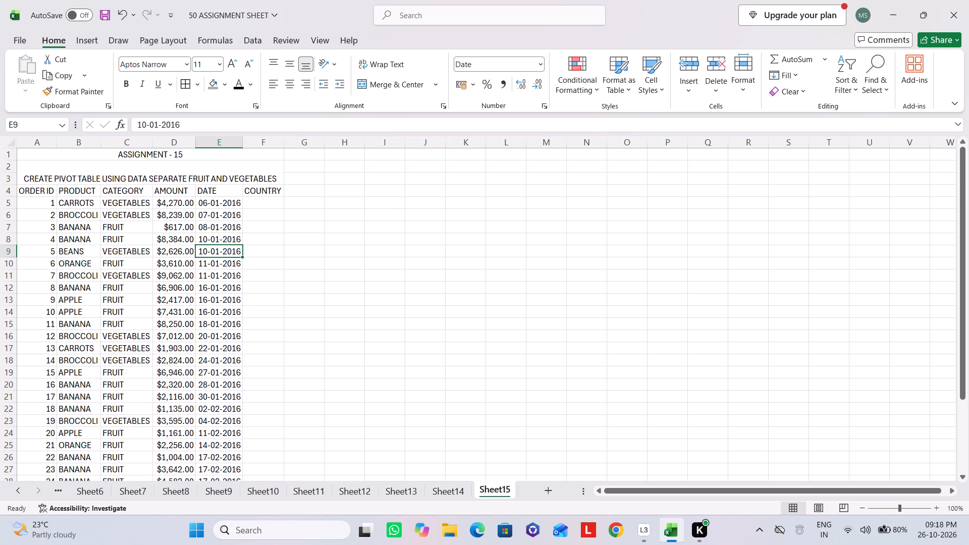
pyautogui.press('Down')
pyautogui.press('Down')
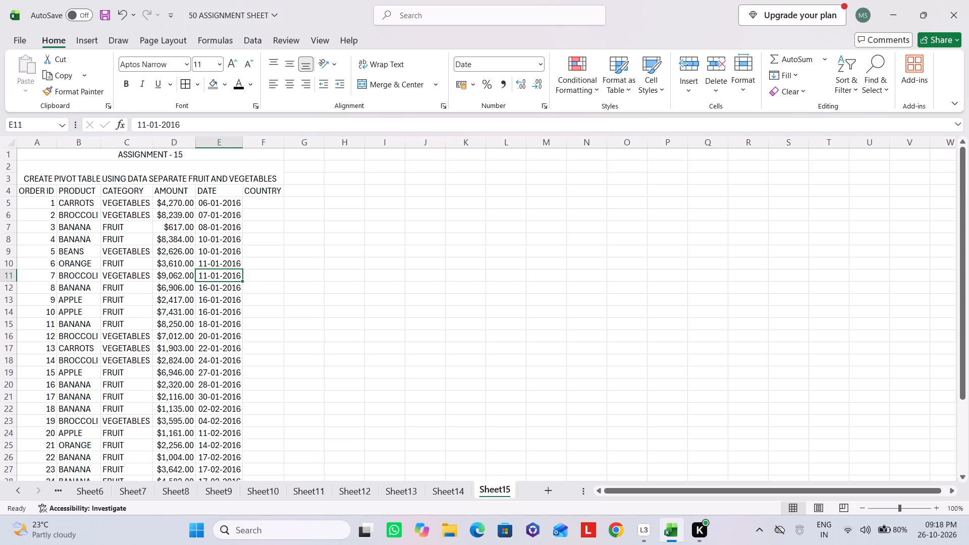
pyautogui.press('Down')
pyautogui.press('Down')
pyautogui.press('Down')
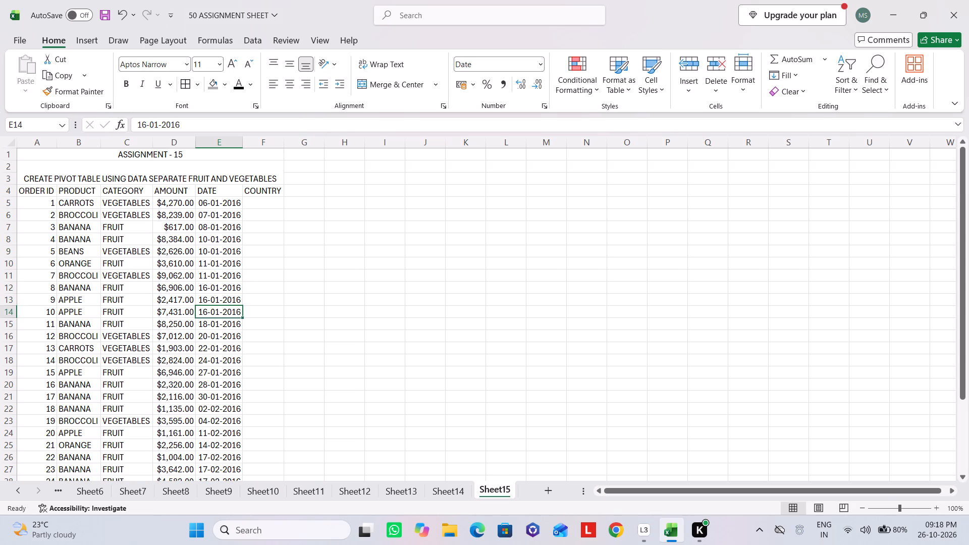
# Move the dates in cells E15 to E32 down one row to E16:E33.
pyautogui.press('Down')
pyautogui.hotkey('shift', 'Down')
pyautogui.hotkey('shift', 'Down')
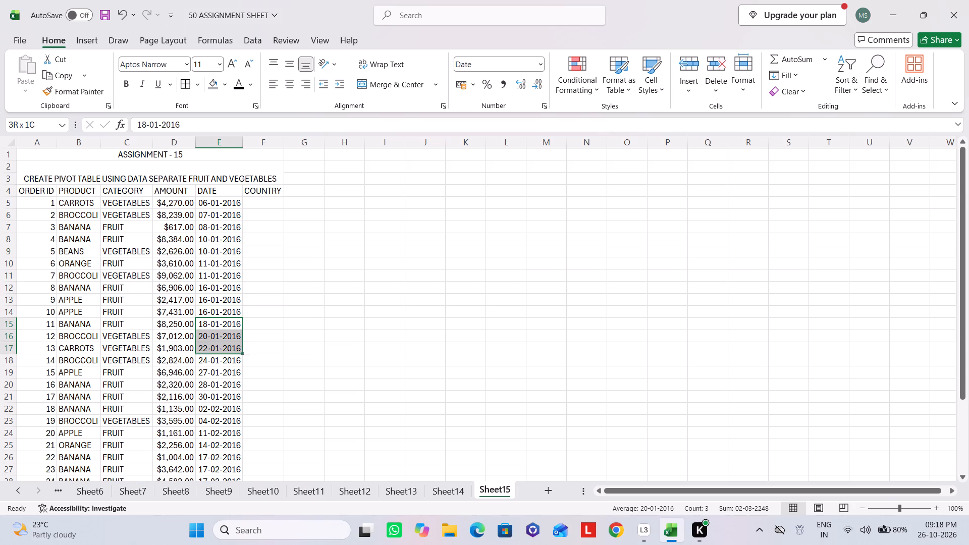
pyautogui.hotkey('shift', 'Down')
pyautogui.hotkey('shift', 'Down')
pyautogui.hotkey('shift', 'Down')
pyautogui.hotkey('shift', 'Down')
pyautogui.hotkey('shift', 'Down')
pyautogui.hotkey('shift', 'Down')
pyautogui.hotkey('shift', 'Down')
pyautogui.hotkey('shift', 'Down')
pyautogui.hotkey('shift', 'Down')
pyautogui.hotkey('shift', 'Down')
pyautogui.hotkey('shift', 'Down')
pyautogui.hotkey('shift', 'Down')
pyautogui.hotkey('shift', 'Down')
pyautogui.hotkey('shift', 'Down')
pyautogui.hotkey('shift', 'Down')
pyautogui.hotkey('shift', 'Down')
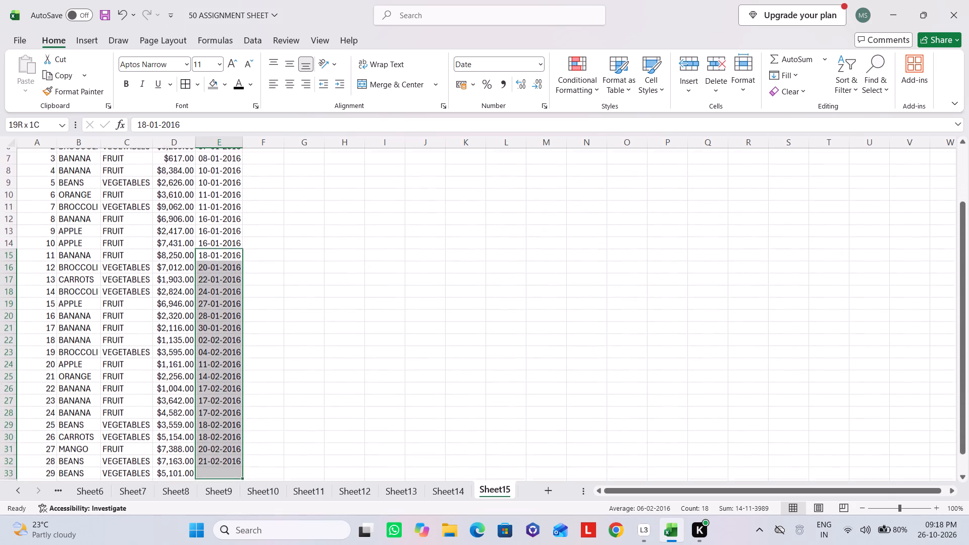
pyautogui.hotkey('shift', 'Down')
pyautogui.hotkey('shift', 'Down')
pyautogui.hotkey('shift', 'Up')
pyautogui.hotkey('shift', 'Up')
pyautogui.hotkey('shift', 'Up')
pyautogui.hotkey('ctrl', 'x')
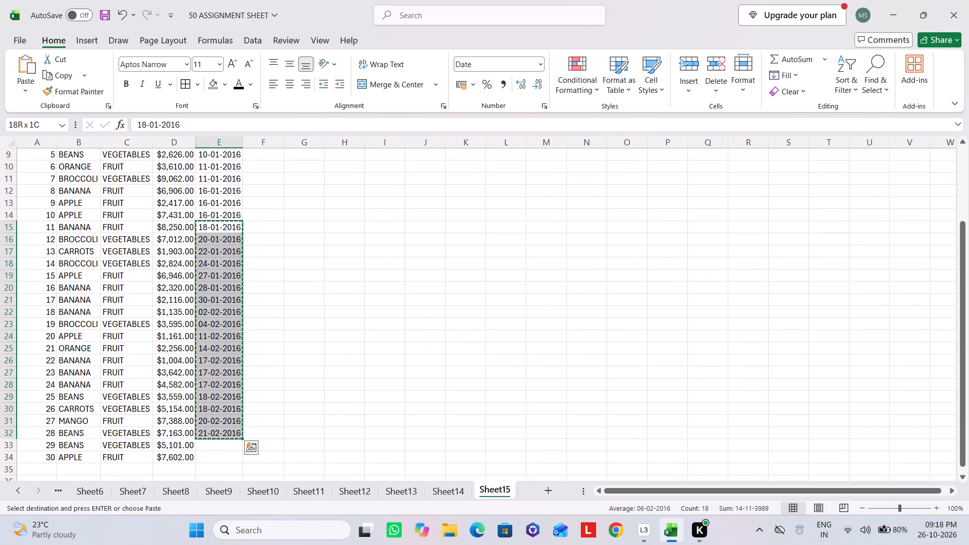
pyautogui.press('Down')
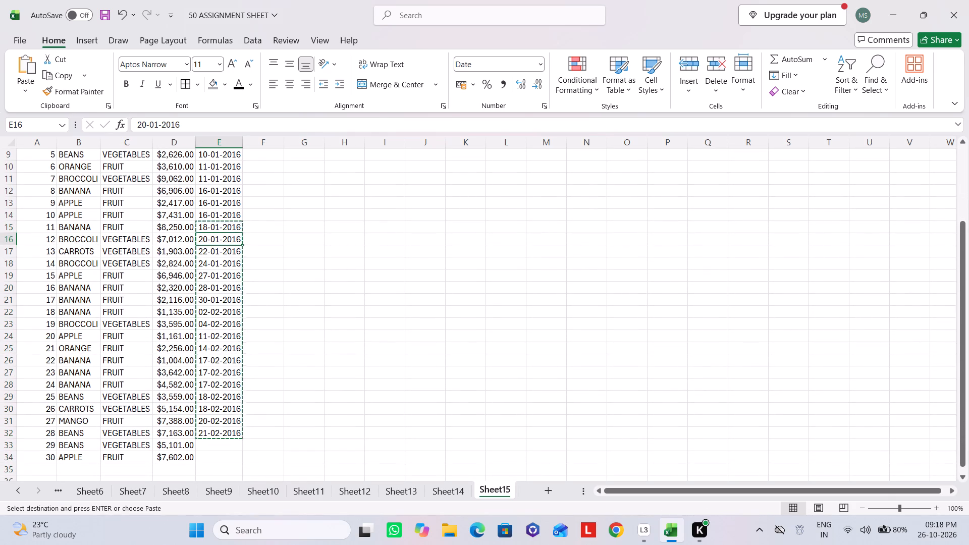
pyautogui.press('Up')
pyautogui.press('Up')
pyautogui.press('Up')
pyautogui.press('Down')
pyautogui.press('Down')
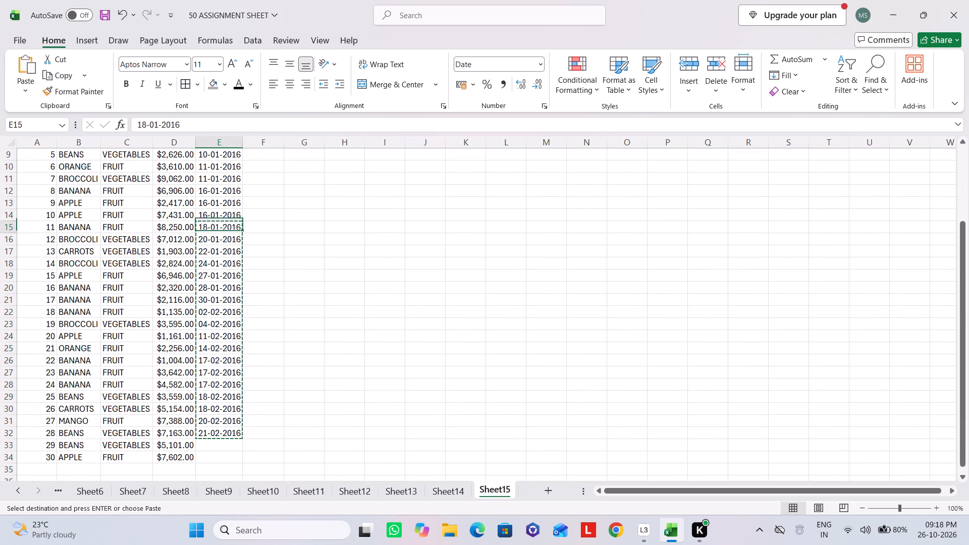
pyautogui.press('Down')
pyautogui.hotkey('shift', 'Down')
pyautogui.hotkey('shift', 'Down')
pyautogui.hotkey('shift', 'Down')
pyautogui.hotkey('shift', 'Down')
pyautogui.hotkey('shift', 'Down')
pyautogui.hotkey('shift', 'Down')
pyautogui.hotkey('shift', 'Down')
pyautogui.hotkey('shift', 'Down')
pyautogui.hotkey('shift', 'Down')
pyautogui.hotkey('shift', 'Down')
pyautogui.hotkey('shift', 'Down')
pyautogui.hotkey('shift', 'Down')
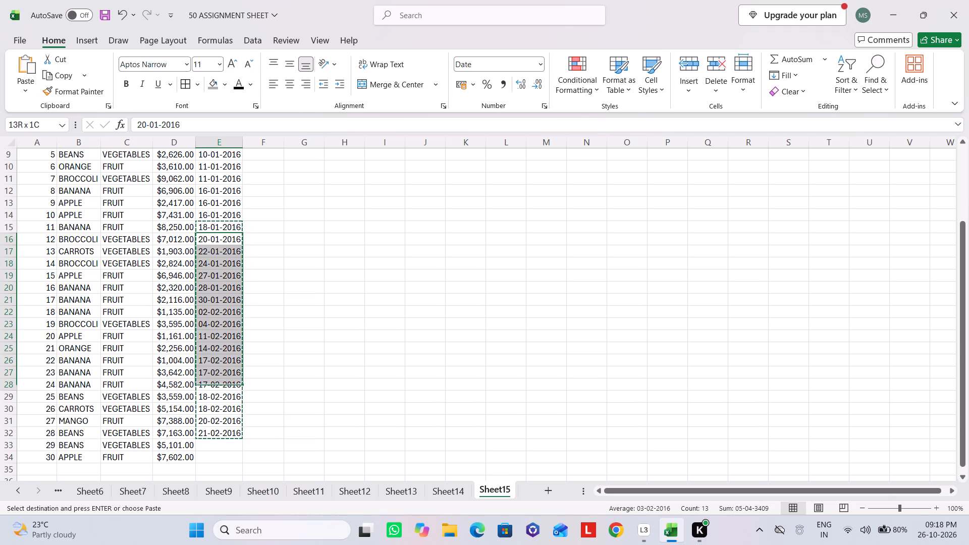
pyautogui.hotkey('shift', 'Down')
pyautogui.hotkey('shift', 'Down')
pyautogui.hotkey('shift', 'Down')
pyautogui.hotkey('shift', 'Down')
pyautogui.hotkey('shift', 'Down')
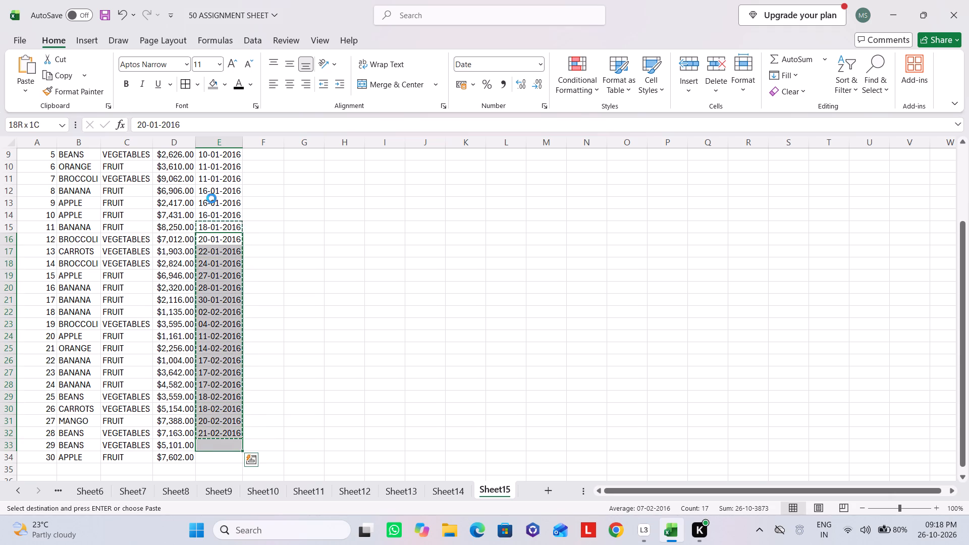
pyautogui.hotkey('ctrl', 'v')
# Enter the date 16-01-2016 in the emptied cell E15 for order 11.
pyautogui.press('Up')
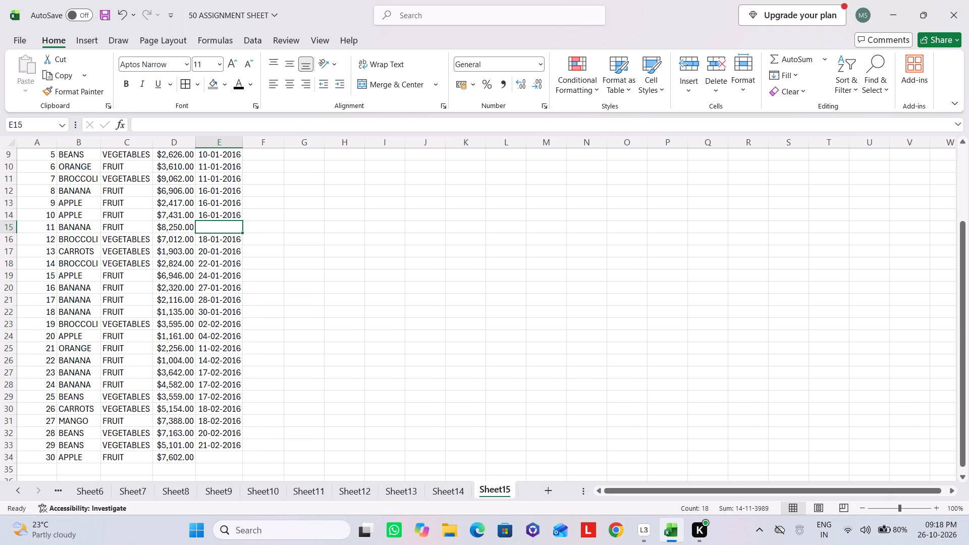
pyautogui.write('16')
pyautogui.press('-')
pyautogui.write('01-2016')
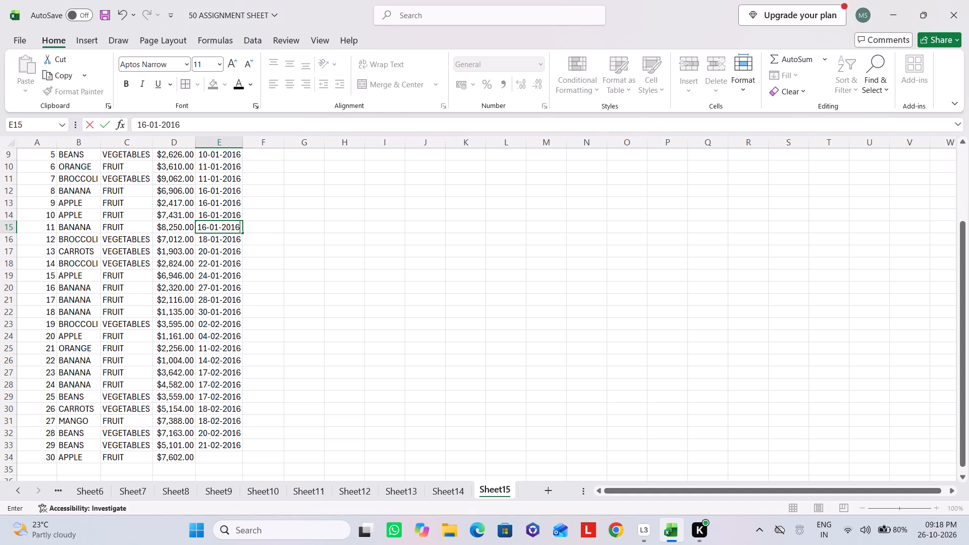
pyautogui.press('Down')
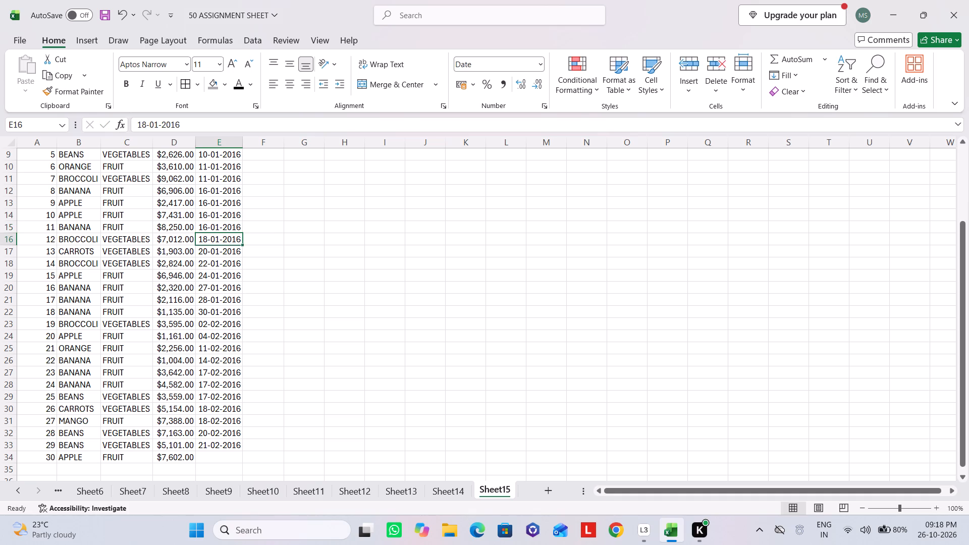
# Check the shifted order dates one by one from cell E17 down to E26.
pyautogui.press('Down')
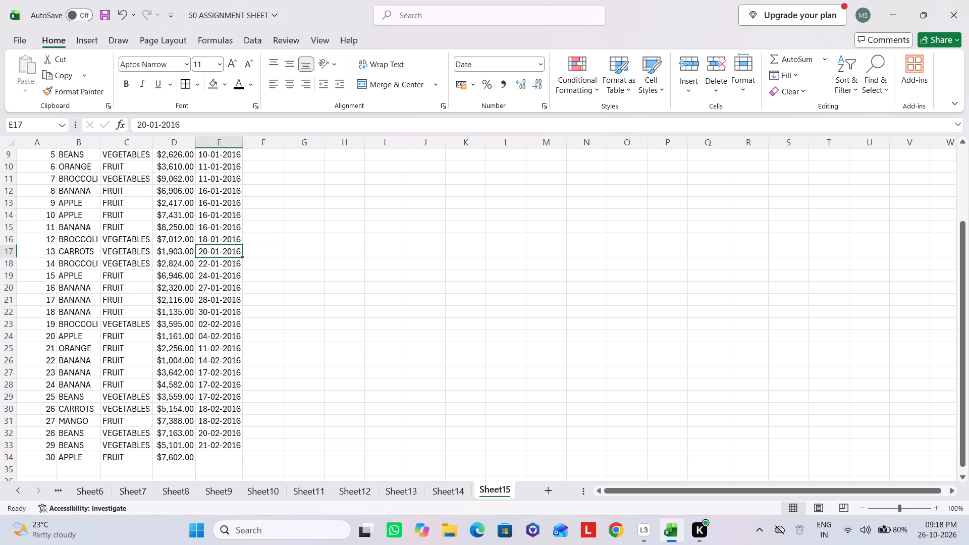
pyautogui.press('Down')
pyautogui.press('Down')
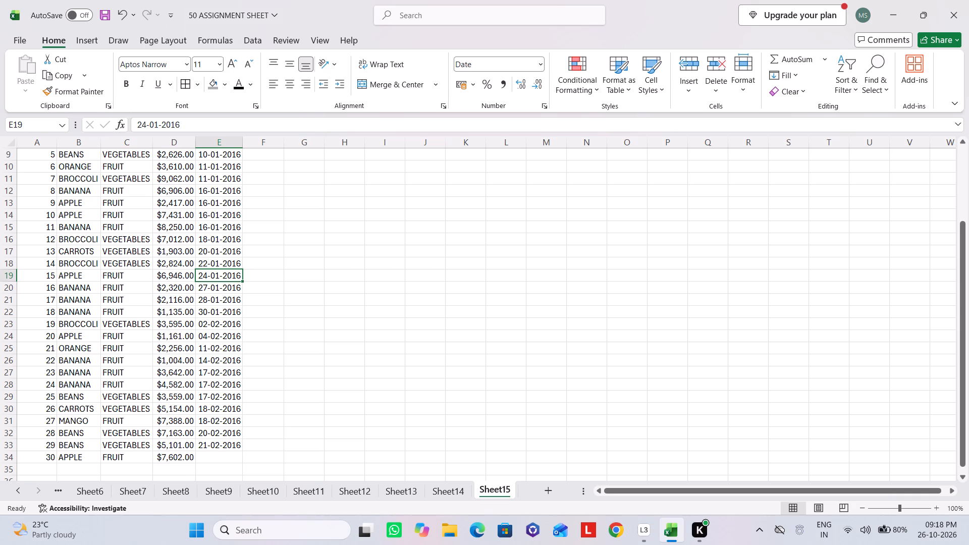
pyautogui.press('Down')
pyautogui.press('Down')
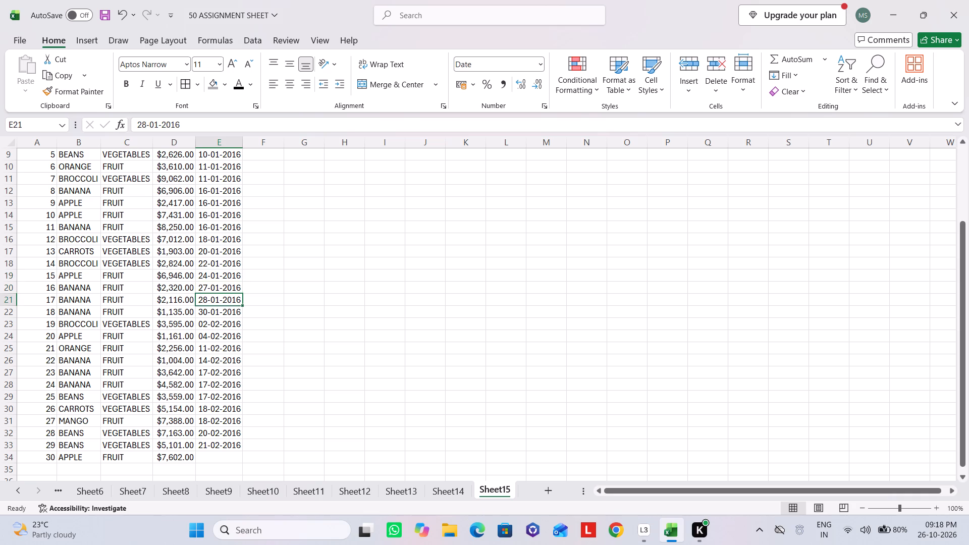
pyautogui.press('Down')
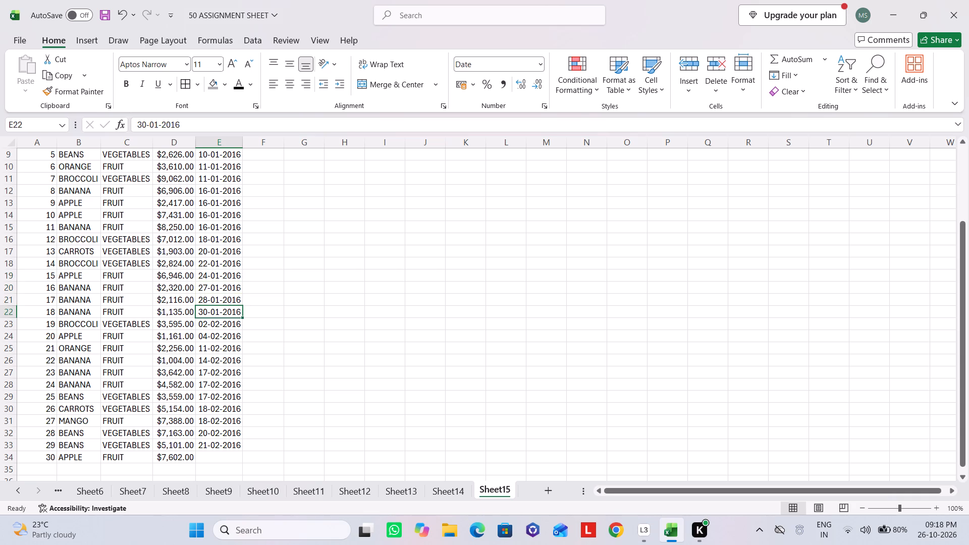
pyautogui.press('Down')
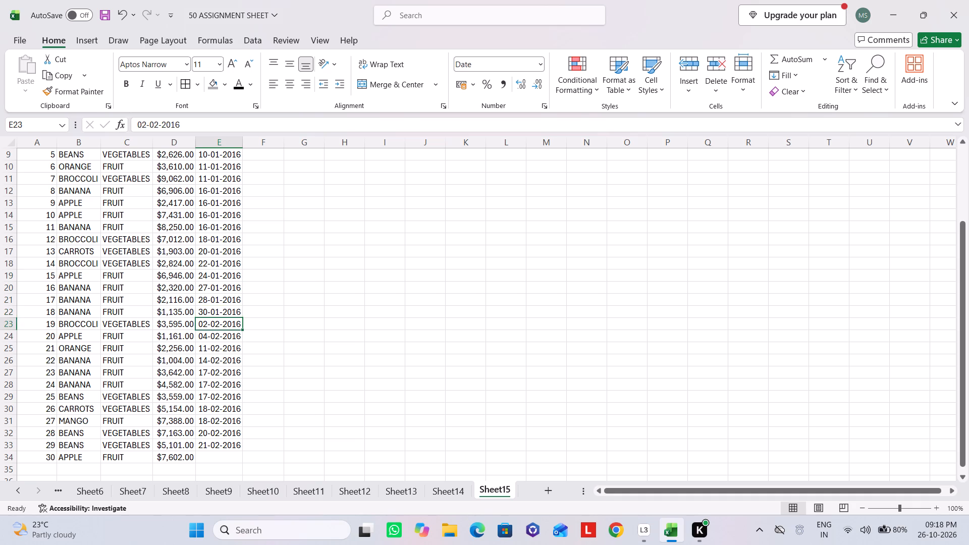
pyautogui.press('Down')
pyautogui.press('Down')
pyautogui.press('Down')
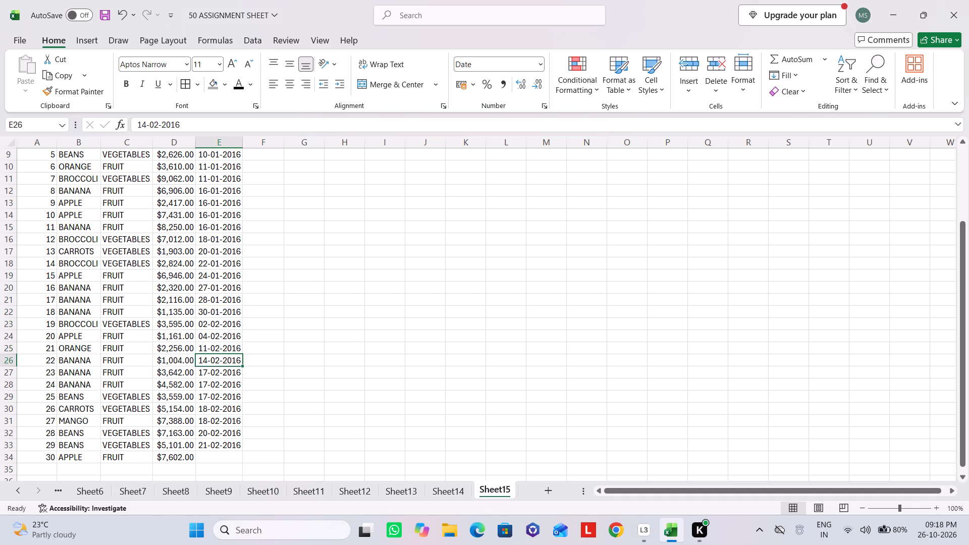
# Move the dates in cells E23 to E33 down one row to E24:E34.
pyautogui.press('Up')
pyautogui.press('Up')
pyautogui.press('Up')
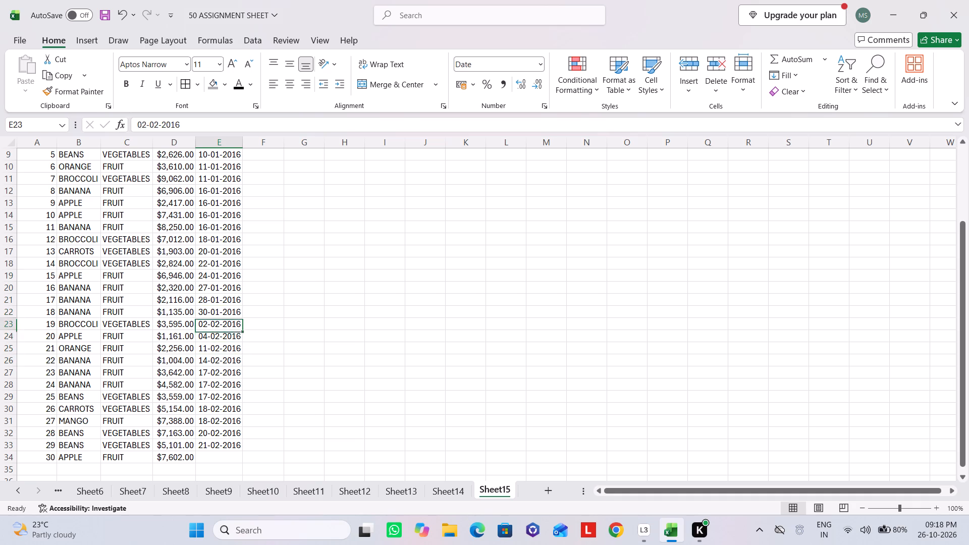
pyautogui.press('Up')
pyautogui.press('Down')
pyautogui.hotkey('shift', 'Down')
pyautogui.hotkey('shift', 'Down')
pyautogui.hotkey('shift', 'Down')
pyautogui.hotkey('shift', 'Down')
pyautogui.hotkey('shift', 'Down')
pyautogui.hotkey('shift', 'Down')
pyautogui.hotkey('shift', 'Down')
pyautogui.hotkey('shift', 'Down')
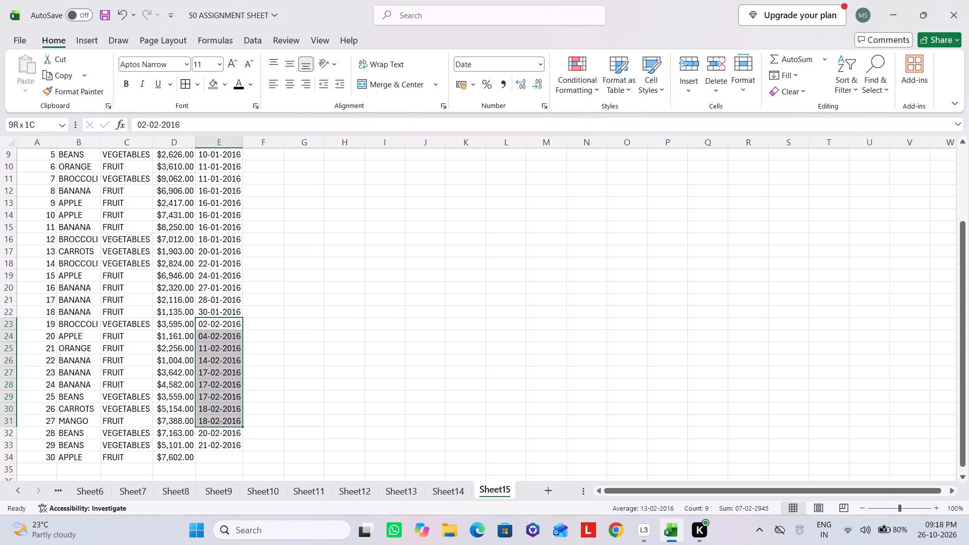
pyautogui.hotkey('shift', 'Down')
pyautogui.hotkey('shift', 'Down')
pyautogui.hotkey('ctrl', 'x')
pyautogui.press('Down')
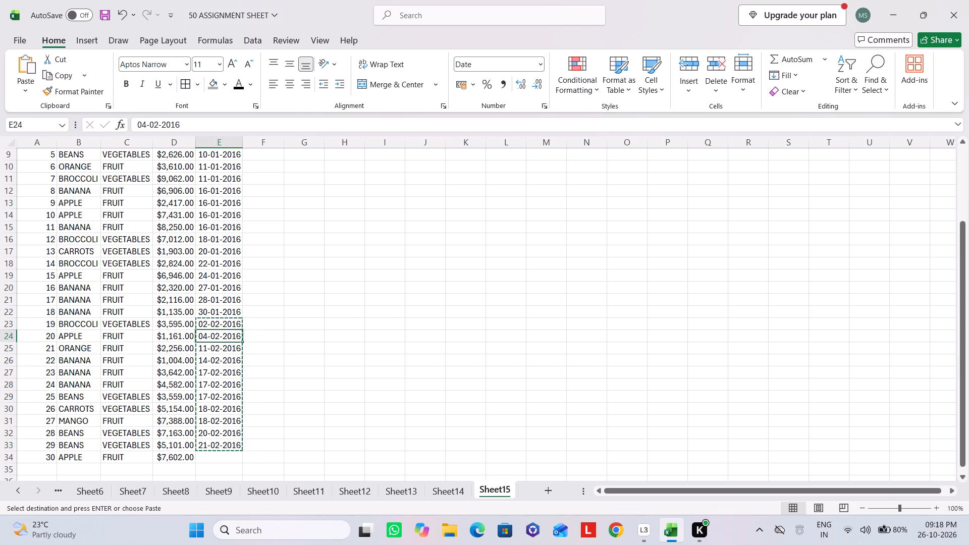
pyautogui.hotkey('shift', 'Down')
pyautogui.hotkey('shift', 'Down')
pyautogui.hotkey('shift', 'Down')
pyautogui.hotkey('shift', 'Down')
pyautogui.hotkey('shift', 'Down')
pyautogui.hotkey('shift', 'Down')
pyautogui.hotkey('shift', 'Down')
pyautogui.hotkey('shift', 'Down')
pyautogui.hotkey('shift', 'Down')
pyautogui.hotkey('shift', 'Down')
pyautogui.hotkey('shift', 'Down')
pyautogui.hotkey('shift', 'Up')
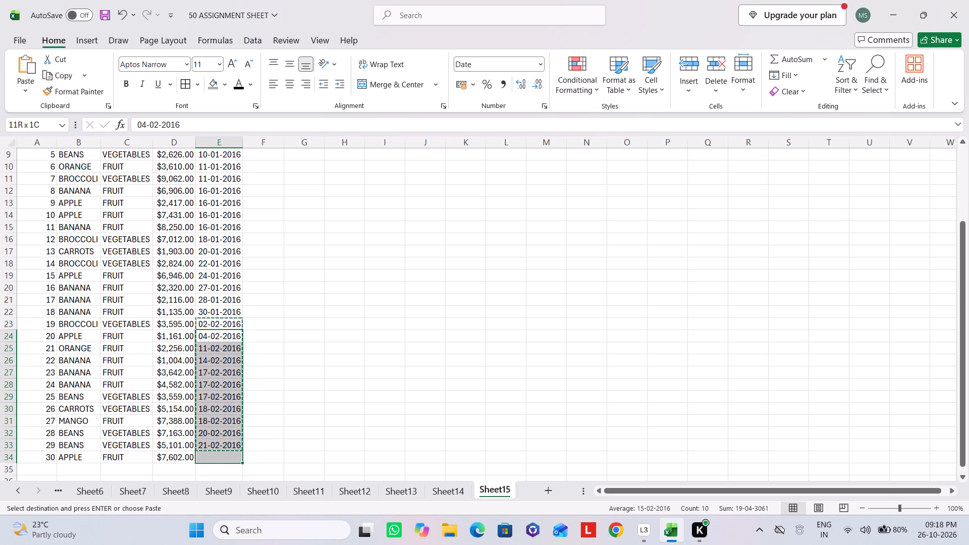
pyautogui.hotkey('ctrl', 'v')
# Enter the date 30-01-2016 in the emptied cell E23 for order 19.
pyautogui.press('Up')
pyautogui.press('Up')
pyautogui.press('Down')
pyautogui.write('32')
pyautogui.press('BackSpace')
pyautogui.press('BackSpace')
pyautogui.write('30-01-2016')
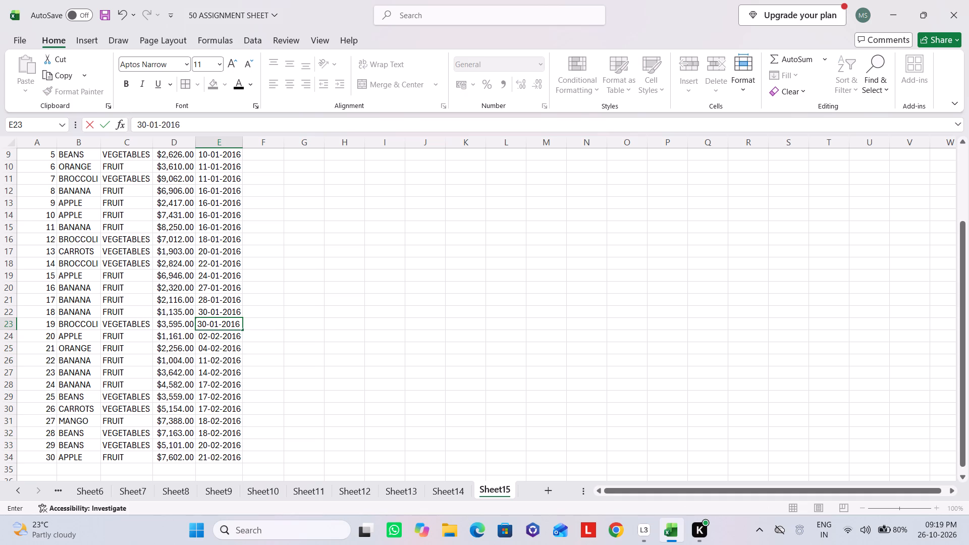
pyautogui.scroll(7, 157, 302)
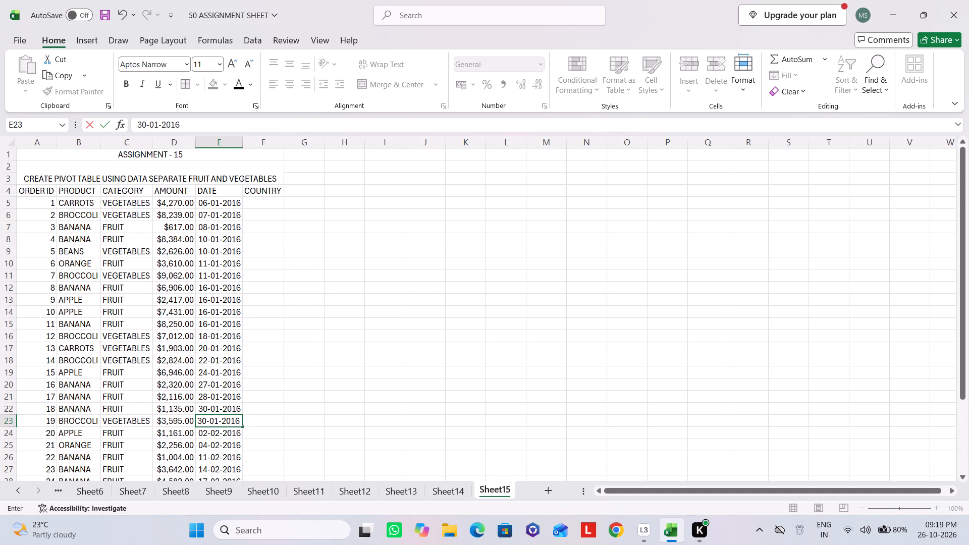
pyautogui.click(118, 151)
# Middle-align the merged instruction text about creating a pivot table in rows 2 and 3.
pyautogui.click(164, 174)
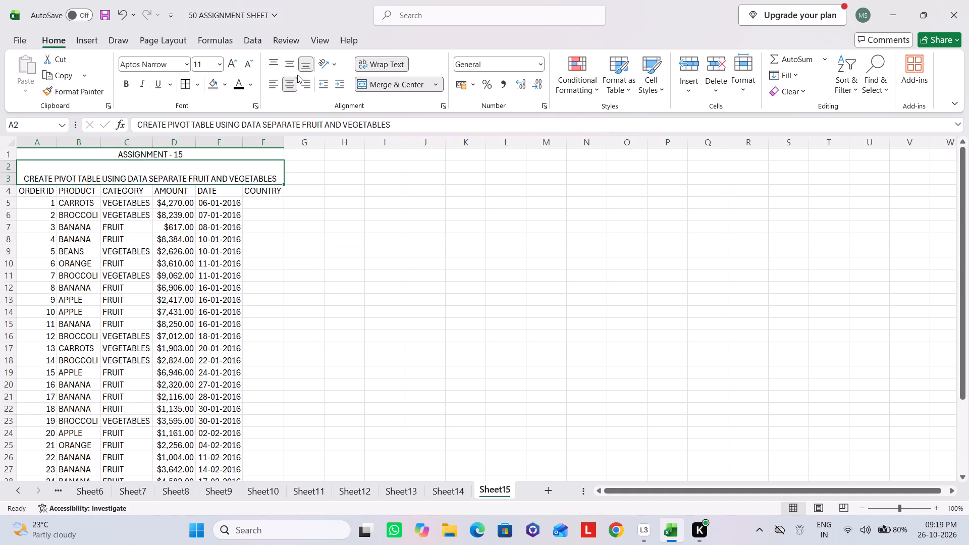
pyautogui.click(299, 64)
pyautogui.click(295, 59)
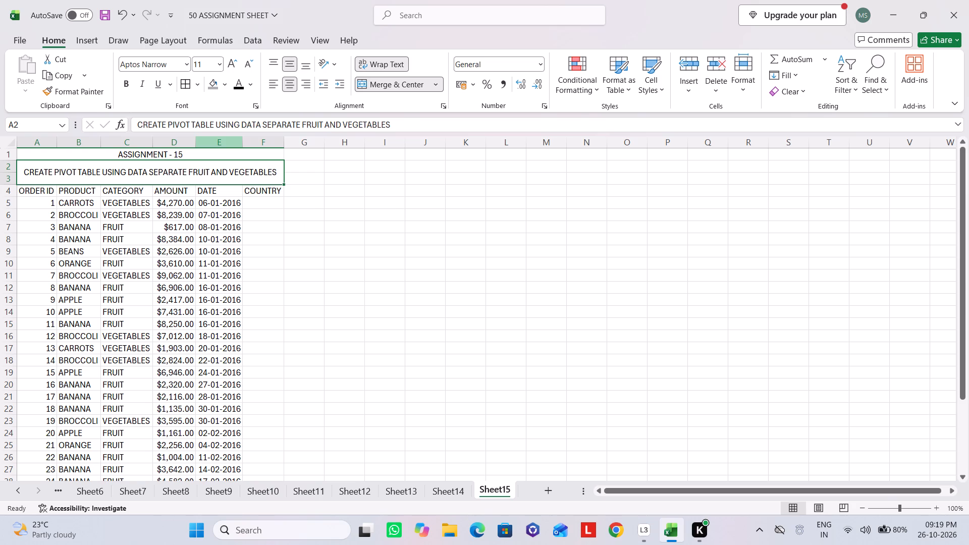
# Fill the merged ASSIGNMENT - 15 title cell with the standard orange colour.
pyautogui.click(79, 152)
pyautogui.click(225, 87)
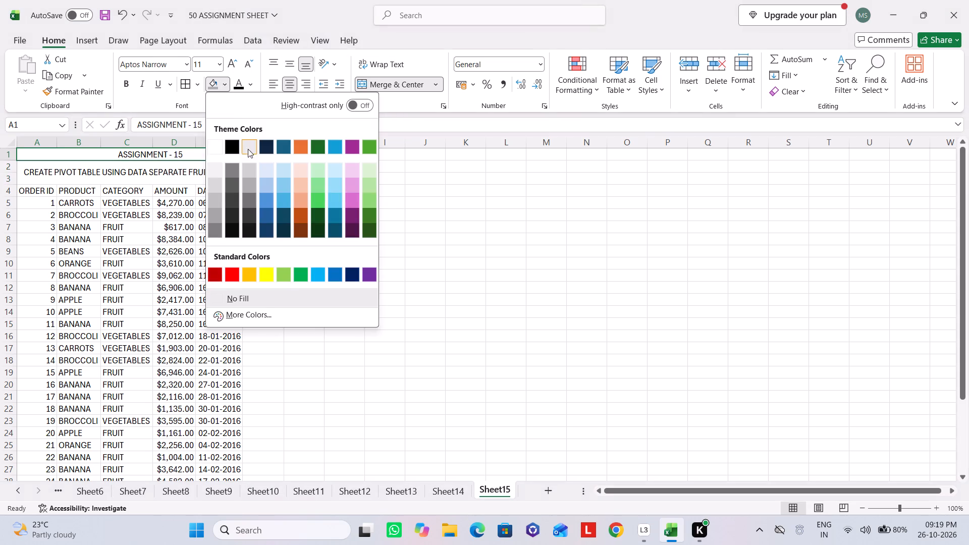
pyautogui.click(246, 273)
# Fill the merged pivot-table instruction cell with Dark Blue, Text 2, Lighter 75%.
pyautogui.click(157, 172)
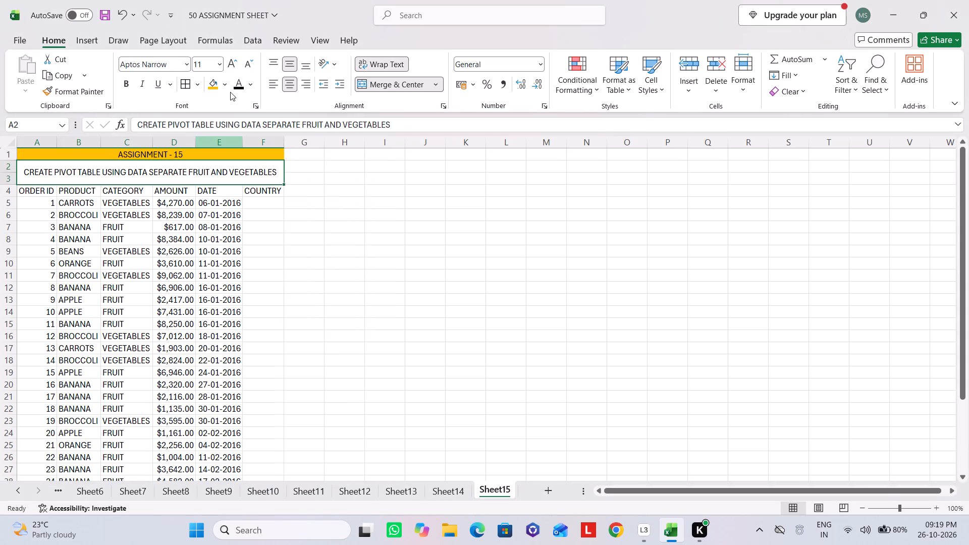
pyautogui.click(229, 82)
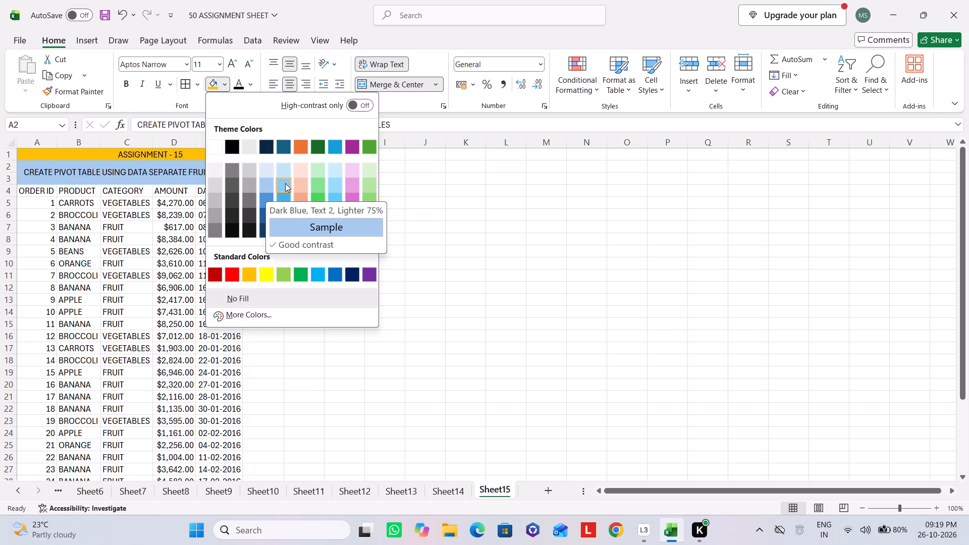
pyautogui.click(258, 185)
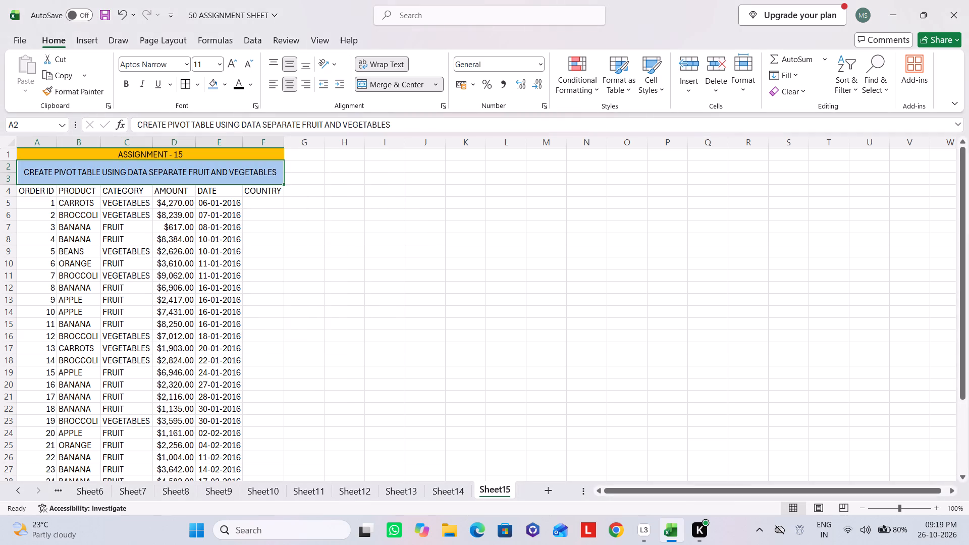
# Fill the column heading row A4:F4, from ORDER ID to COUNTRY, with the standard light green colour.
pyautogui.moveTo(36, 191); pyautogui.dragTo(262, 188)
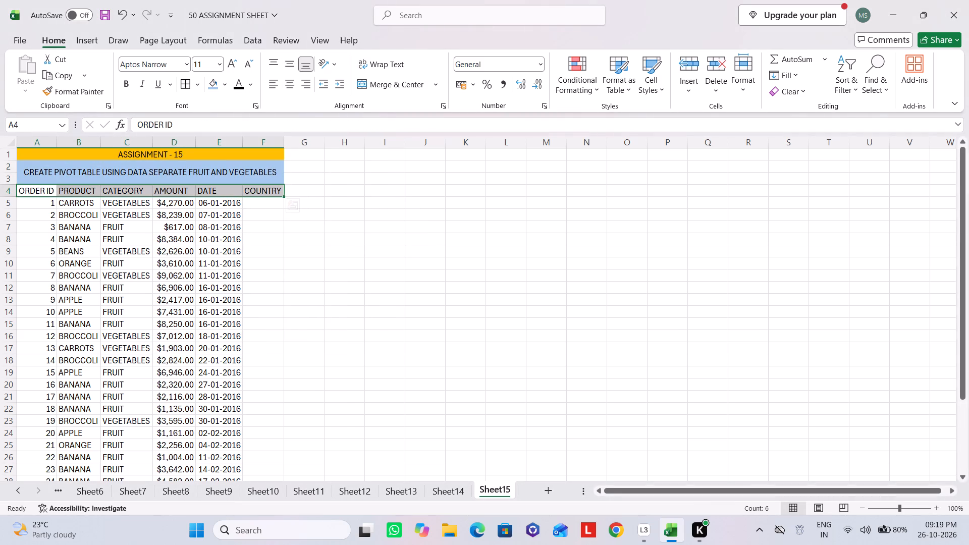
pyautogui.click(224, 83)
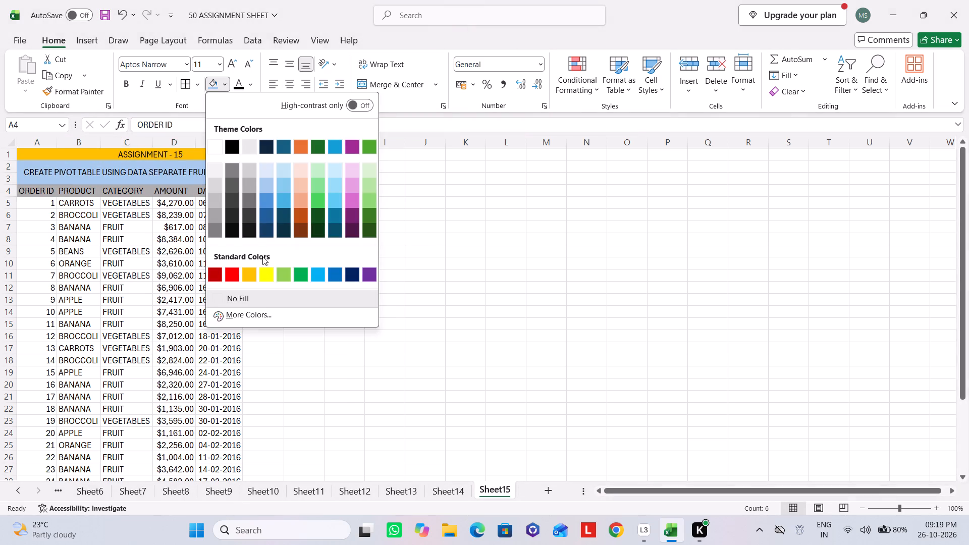
pyautogui.click(283, 275)
# Apply all borders to the whole table, from the title in row 1 through order 30 in row 34, columns A to F.
pyautogui.moveTo(40, 157); pyautogui.dragTo(152, 383)
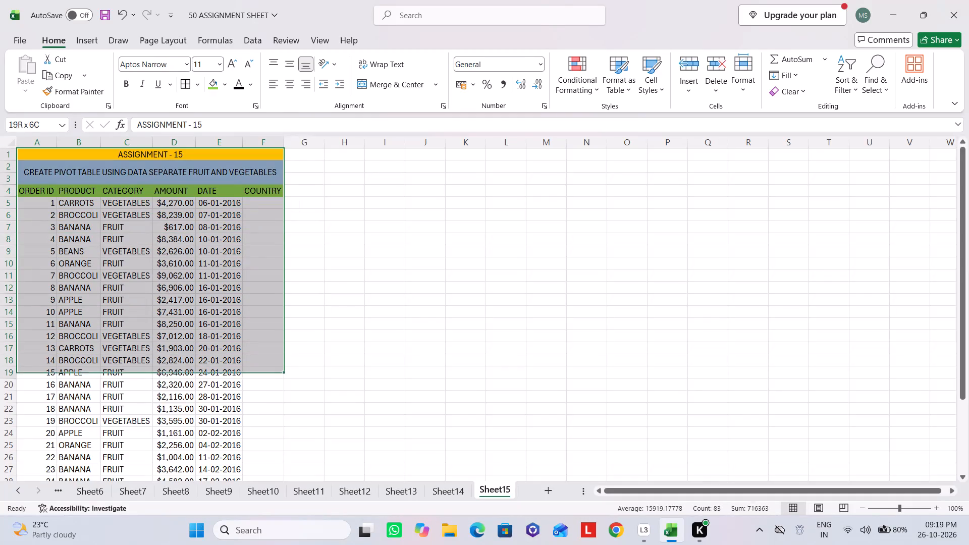
pyautogui.moveTo(152, 383); pyautogui.dragTo(147, 440)
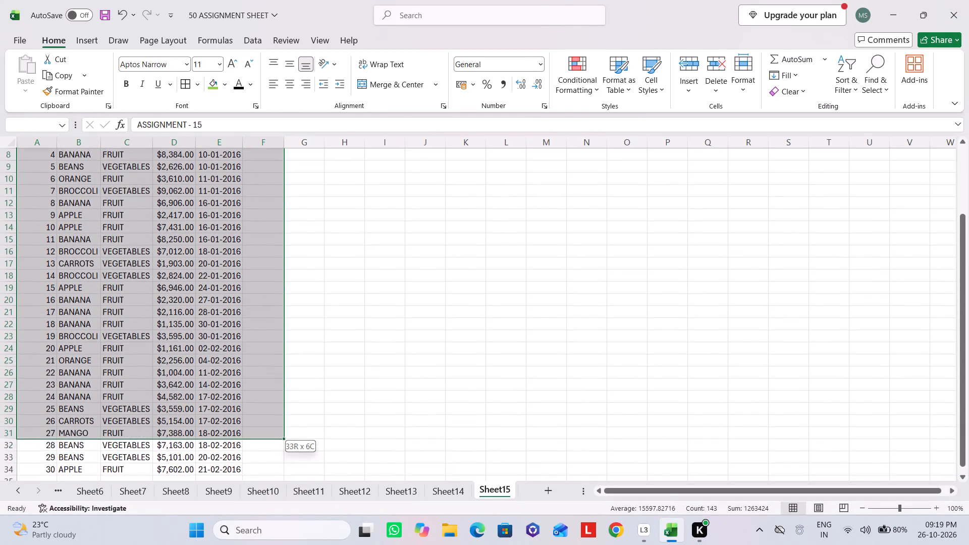
pyautogui.moveTo(147, 440); pyautogui.dragTo(146, 439)
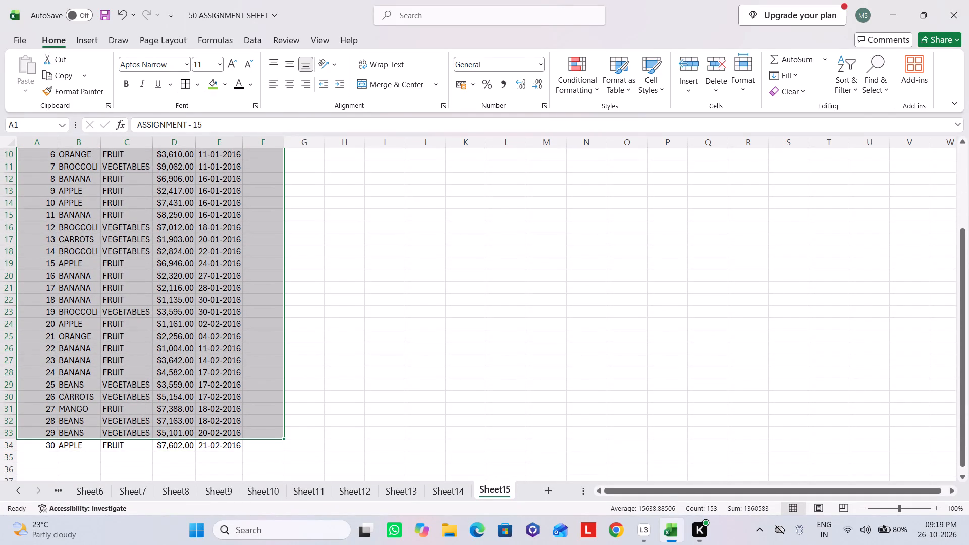
pyautogui.hotkey('shift', 'Down')
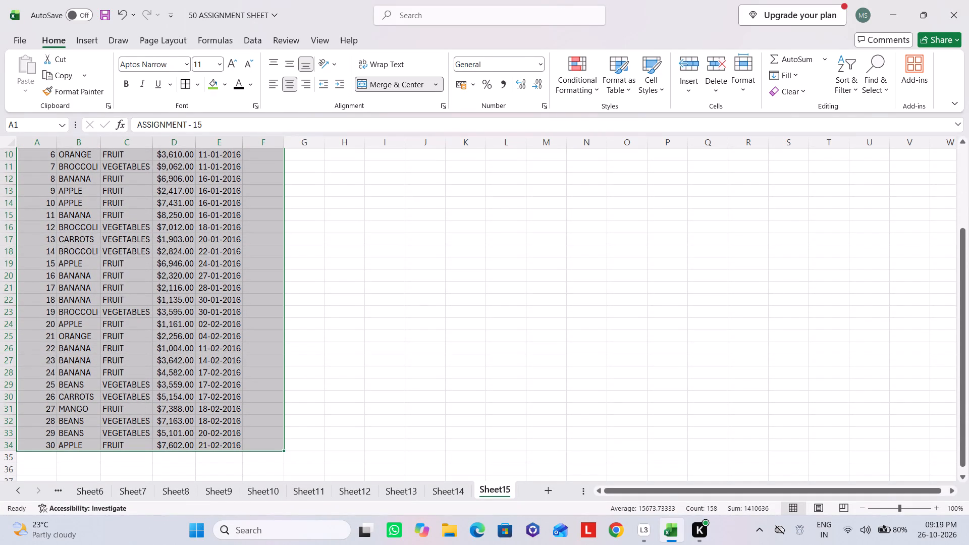
pyautogui.click(186, 82)
# Enter the countries for orders 1 and 2 in F5:F6: UNITED STATES and UNITED KINGDOM.
pyautogui.click(264, 206)
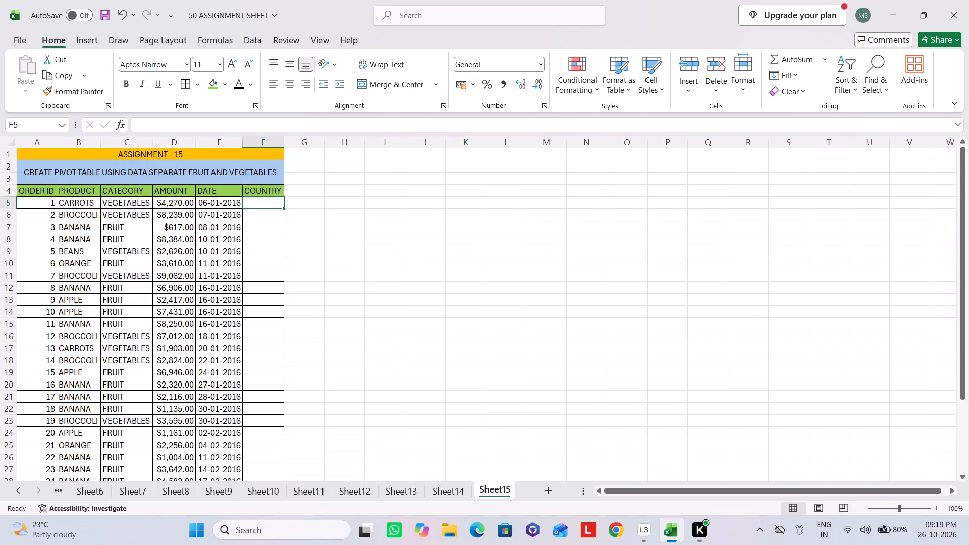
pyautogui.write('UNITED STAES')
pyautogui.press('BackSpace')
pyautogui.press('BackSpace')
pyautogui.write('TES')
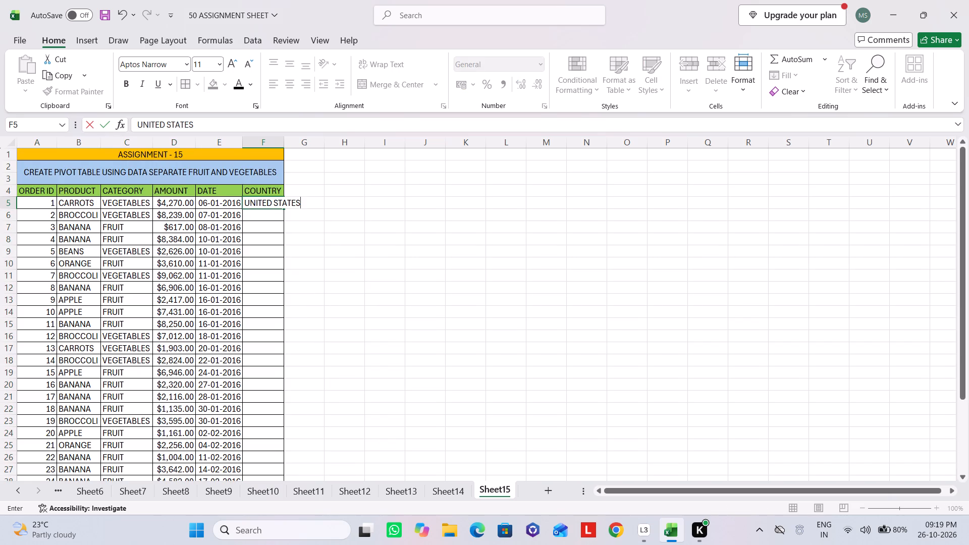
pyautogui.press('Down')
pyautogui.write('UINTE')
pyautogui.press('BackSpace')
pyautogui.press('BackSpace')
pyautogui.press('BackSpace')
pyautogui.press('BackSpace')
pyautogui.write('NITED KING')
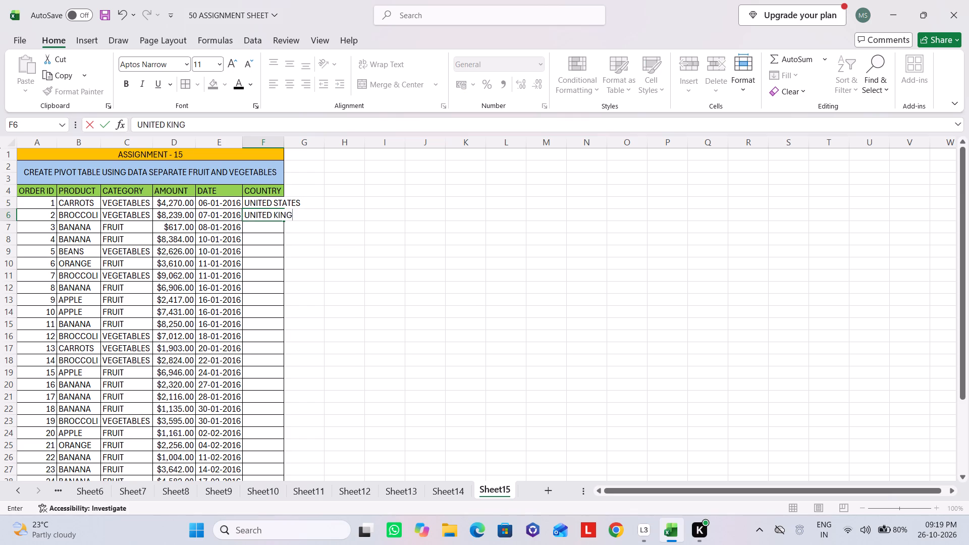
pyautogui.write('DOM')
pyautogui.press('Down')
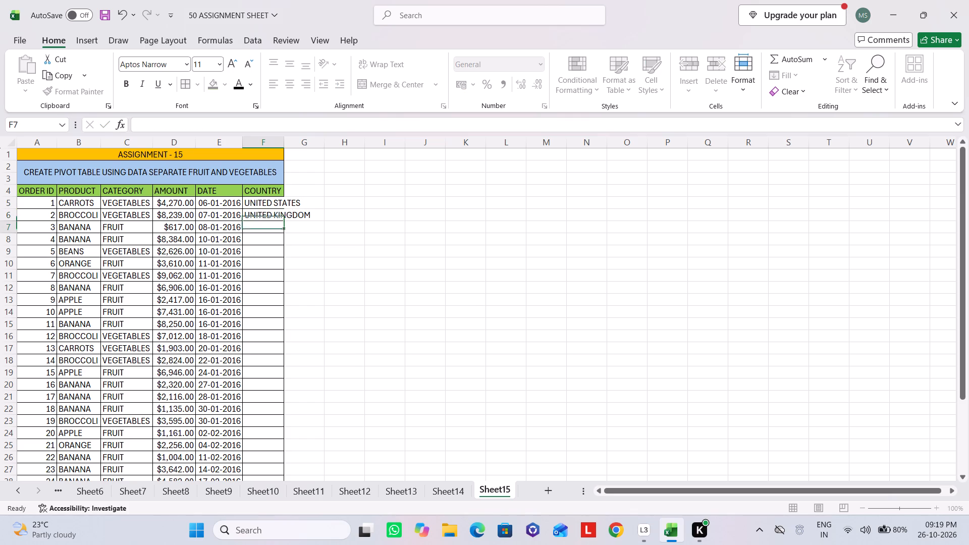
# Enter the countries for orders 3 to 5 in F7:F9: UNITED STATES, CANADA and GERMANY.
pyautogui.press('n')
pyautogui.press('BackSpace')
pyautogui.write('UNITED SA')
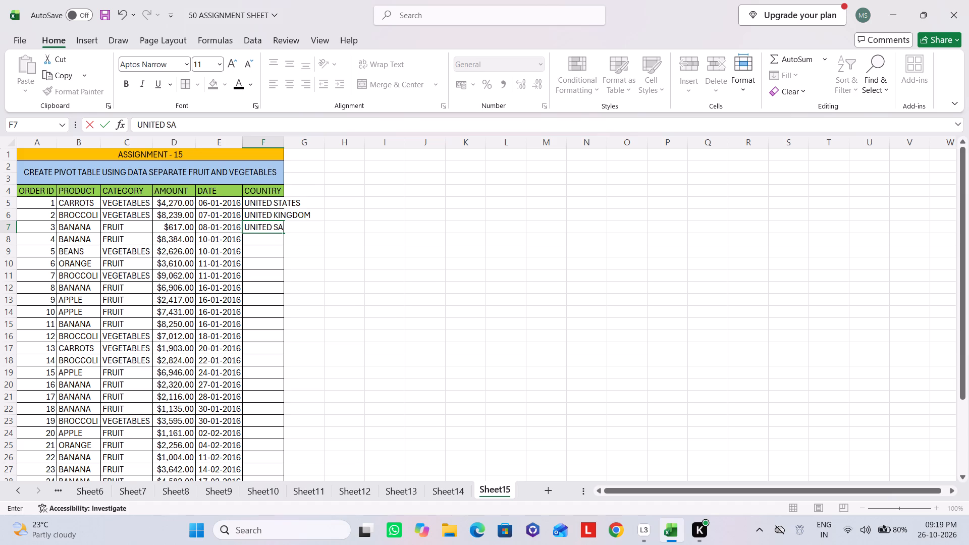
pyautogui.press('BackSpace')
pyautogui.write('TA')
pyautogui.press('Down')
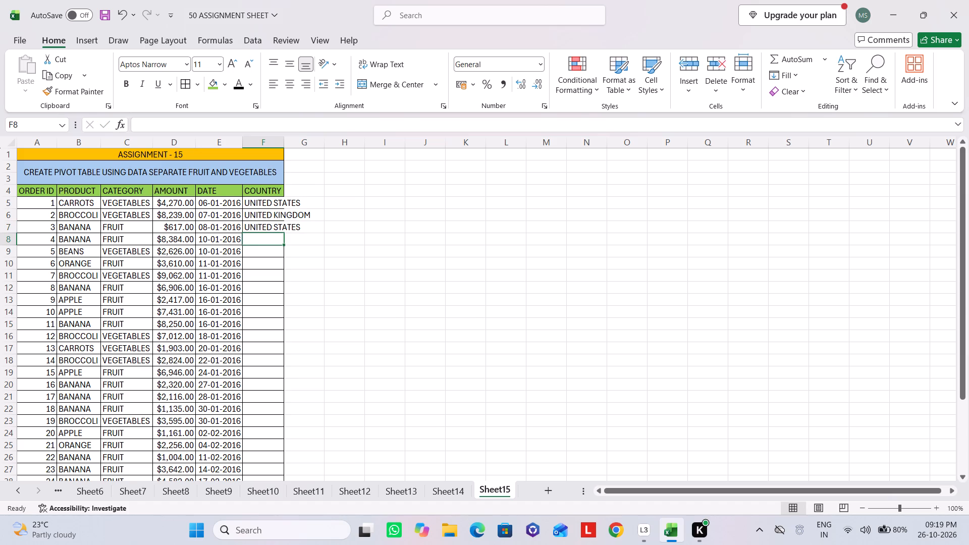
pyautogui.write('CANADA')
pyautogui.press('Down')
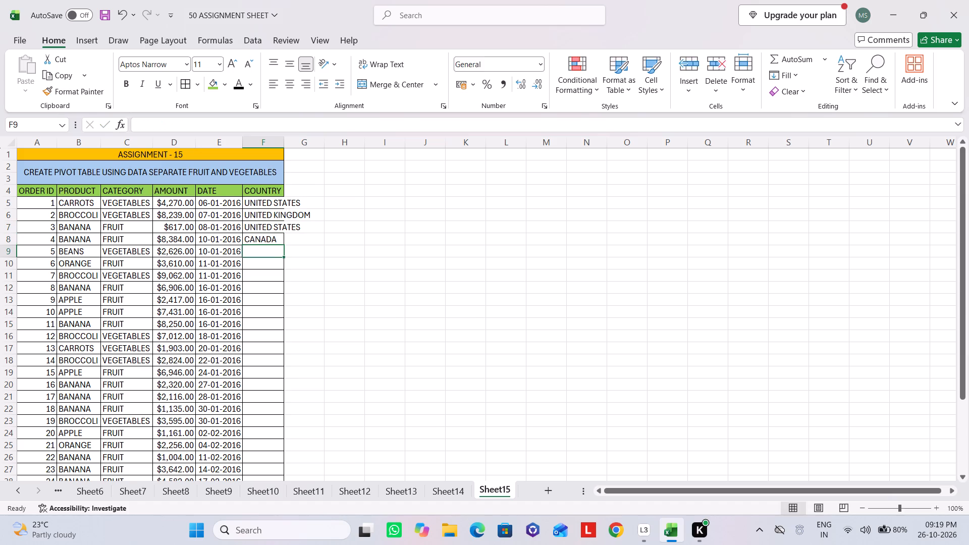
pyautogui.write('GERMANY')
pyautogui.press('Left')
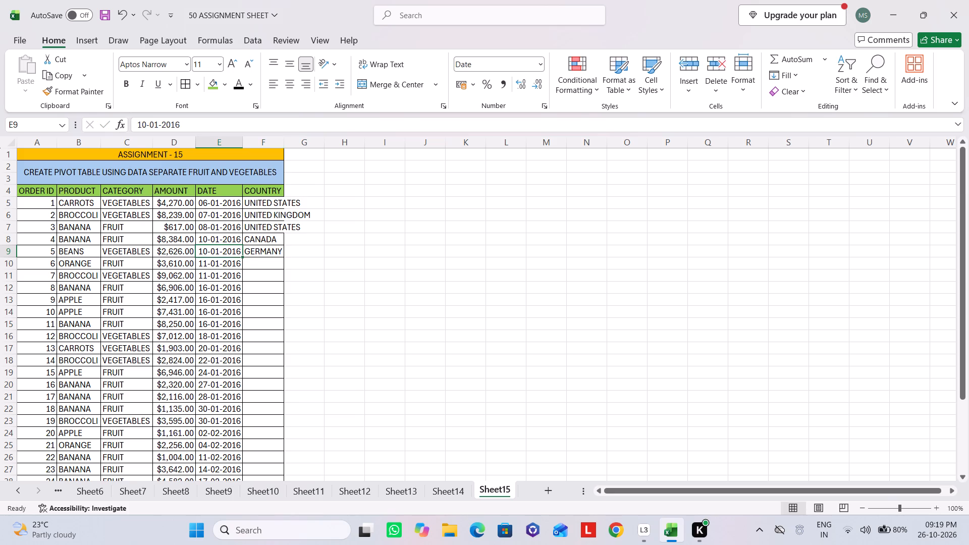
pyautogui.press('Right')
pyautogui.press('Down')
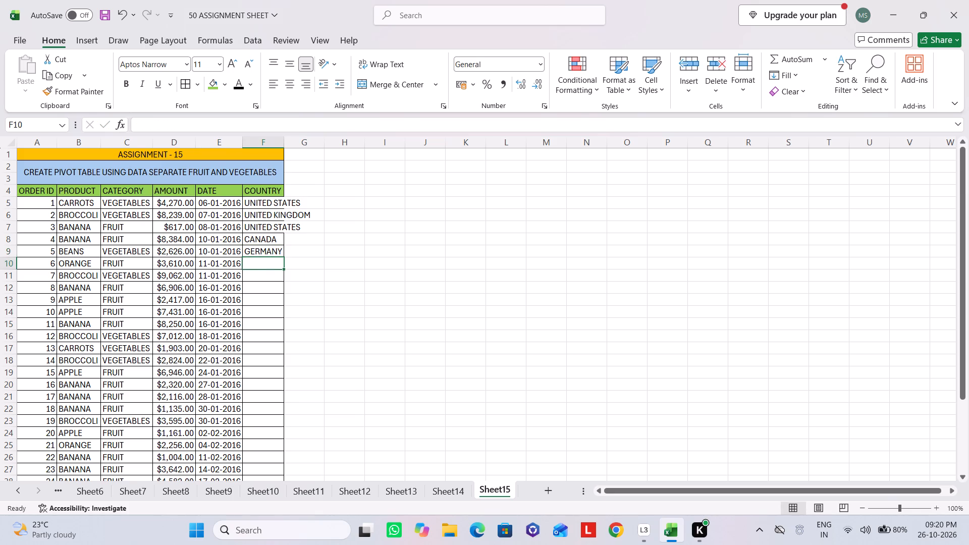
# Enter the countries for orders 6 to 9 in F10:F13: UNITED STATES, AUSTRALIA, NEW ZEALAND and FRANCE.
pyautogui.write('UNITED S')
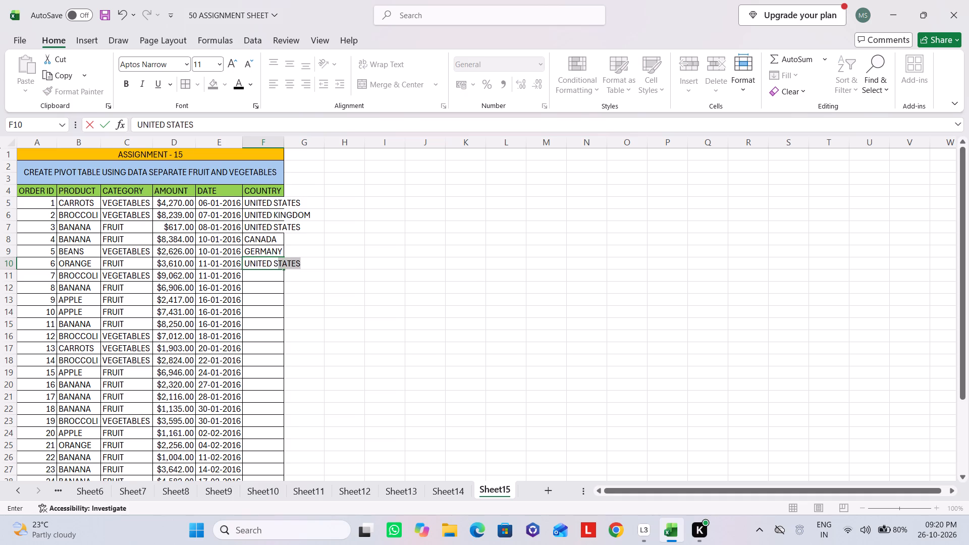
pyautogui.press('Down')
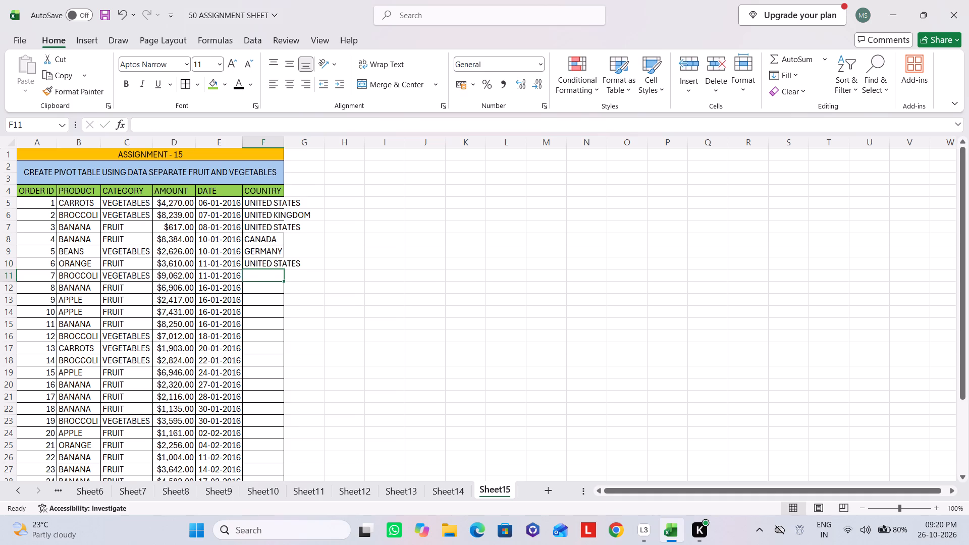
pyautogui.write('AUSTRAI')
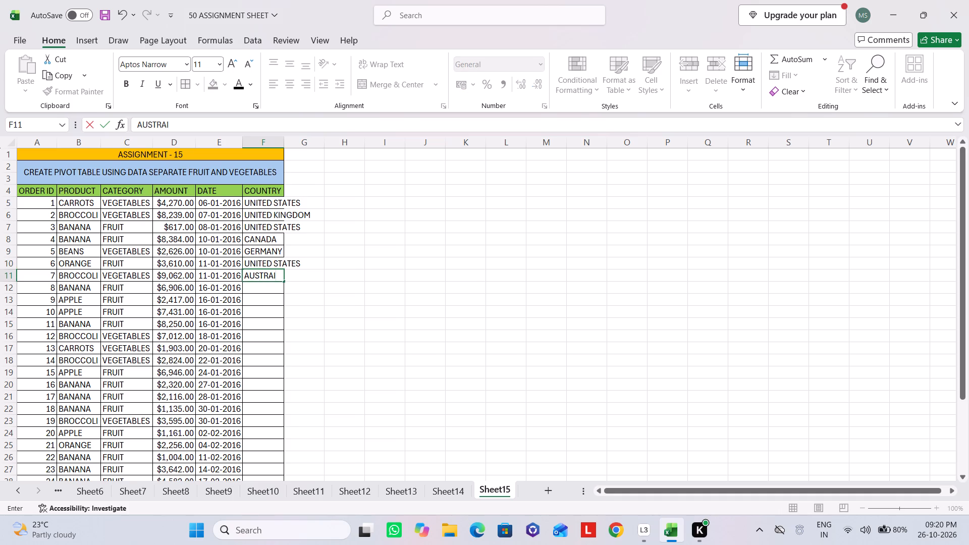
pyautogui.press('BackSpace')
pyautogui.write('LLI')
pyautogui.press('BackSpace')
pyautogui.press('BackSpace')
pyautogui.write('IA')
pyautogui.press('Down')
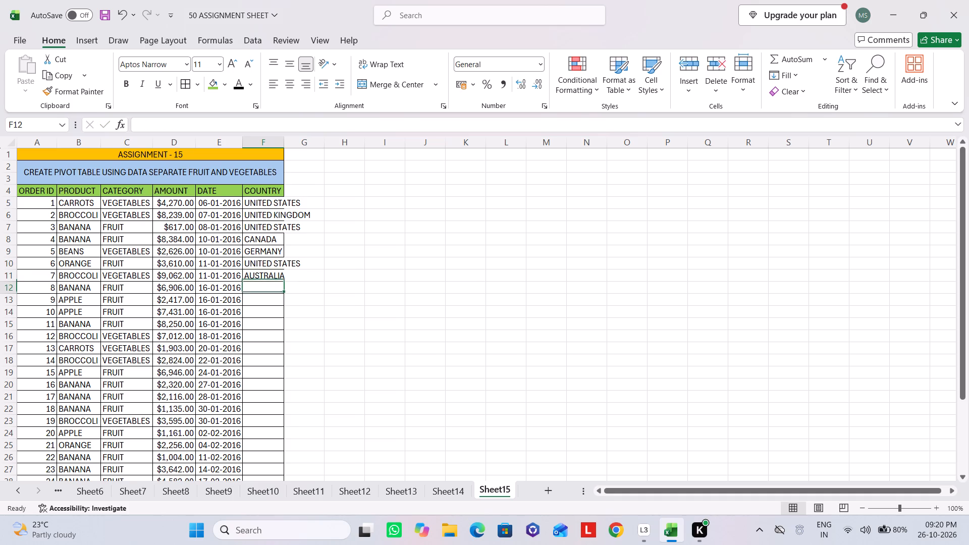
pyautogui.write('NEW ZEALAND')
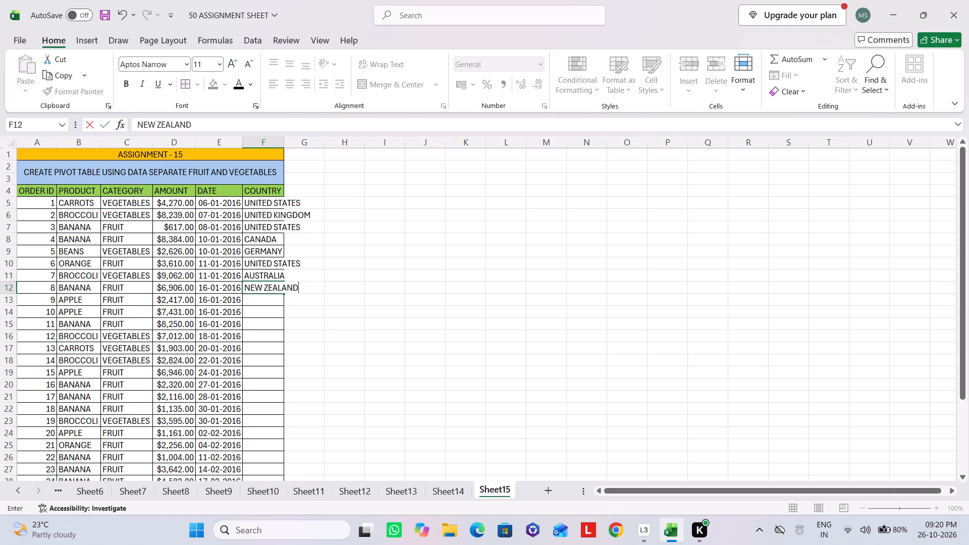
pyautogui.press('Down')
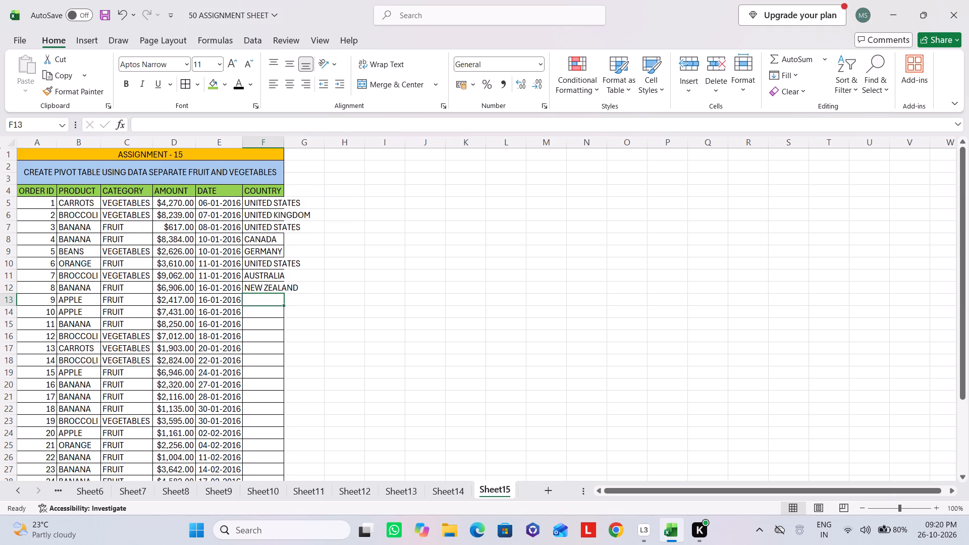
pyautogui.write('FRANCE')
pyautogui.press('Down')
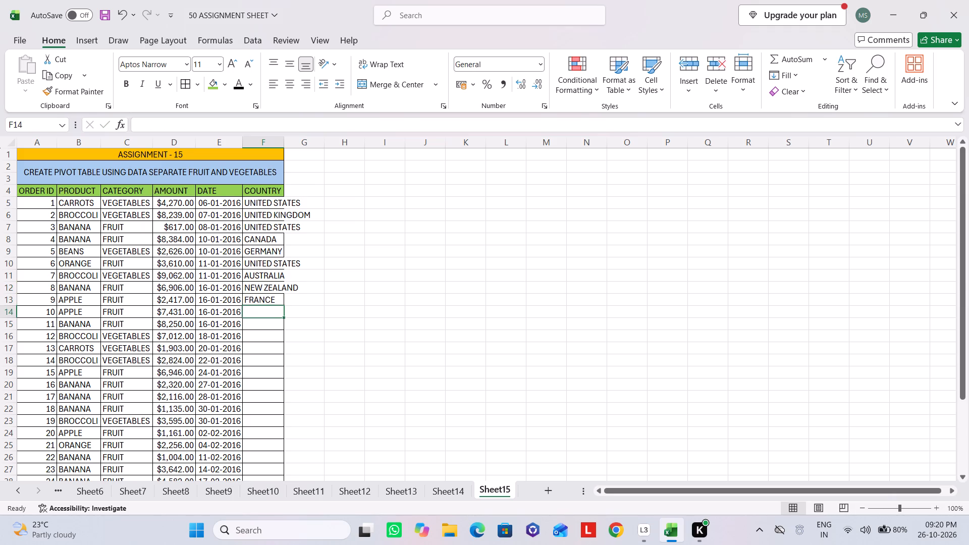
# Enter the countries for orders 10 to 13 in F14:F17: CANADA, GERMANY, UNITED STATES and GERMANY.
pyautogui.write('CANAN')
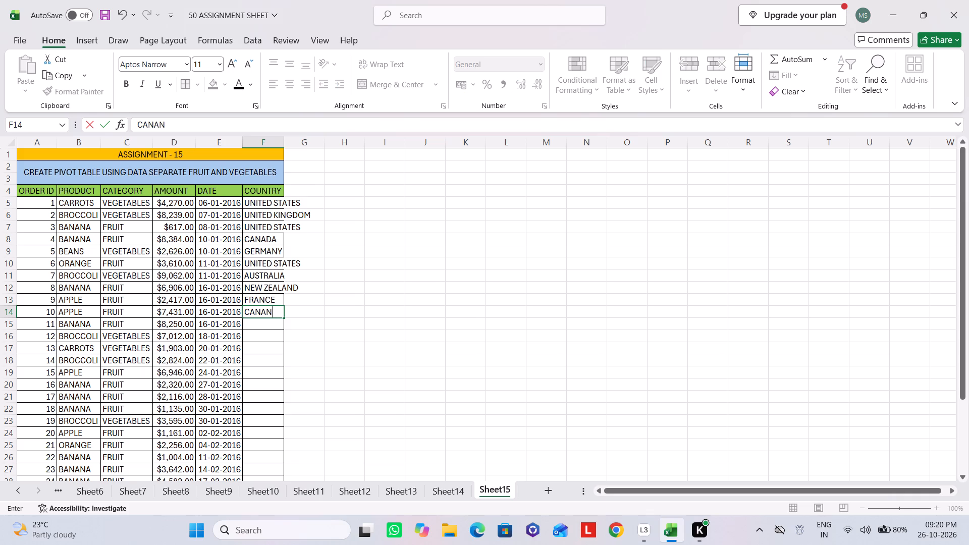
pyautogui.press('BackSpace')
pyautogui.write('DA')
pyautogui.press('Down')
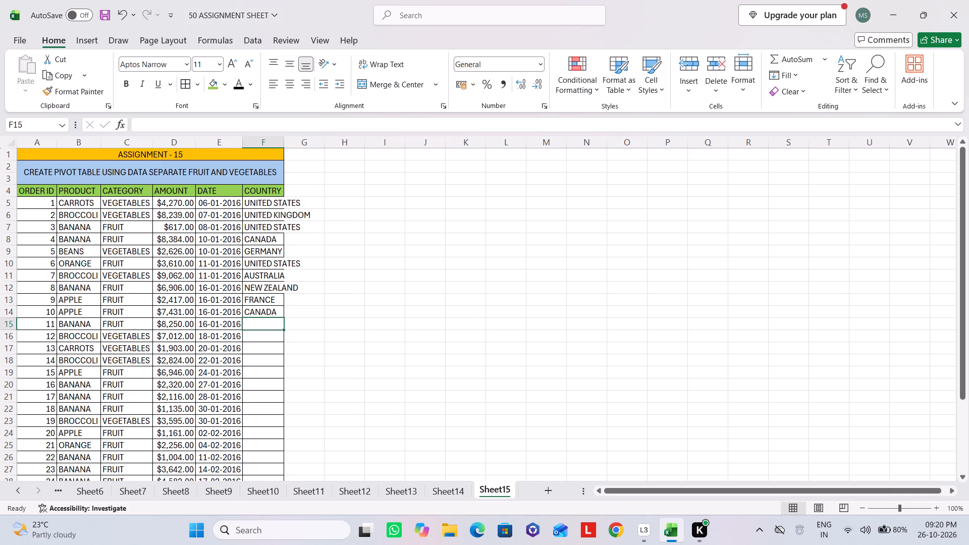
pyautogui.write('GER')
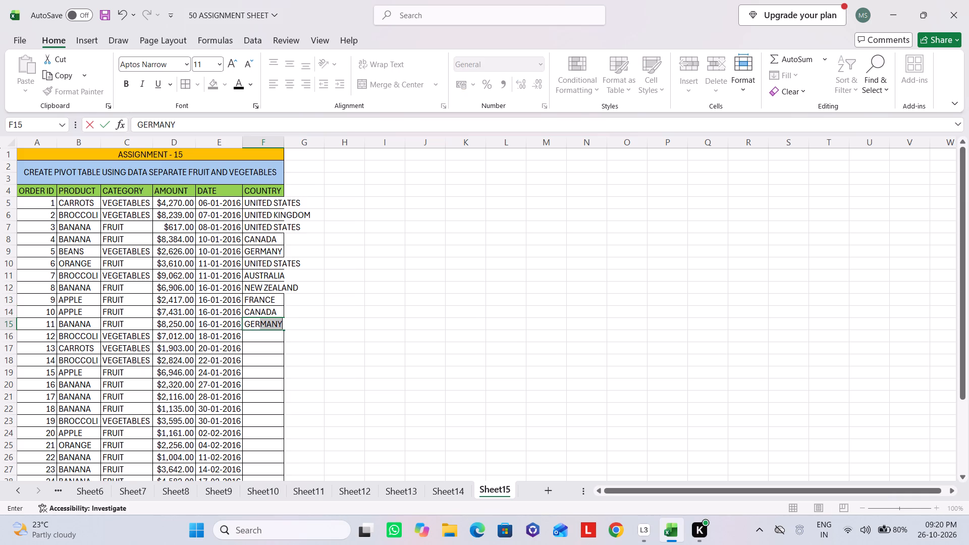
pyautogui.press('Down')
pyautogui.write('UNITED STA')
pyautogui.press('Down')
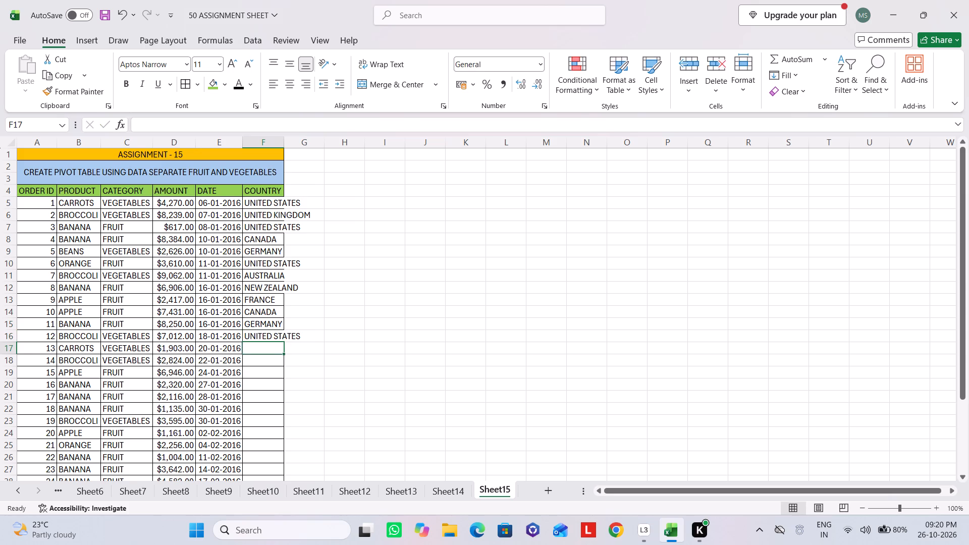
pyautogui.write('GEM')
pyautogui.press('BackSpace')
pyautogui.press('r')
pyautogui.press('Down')
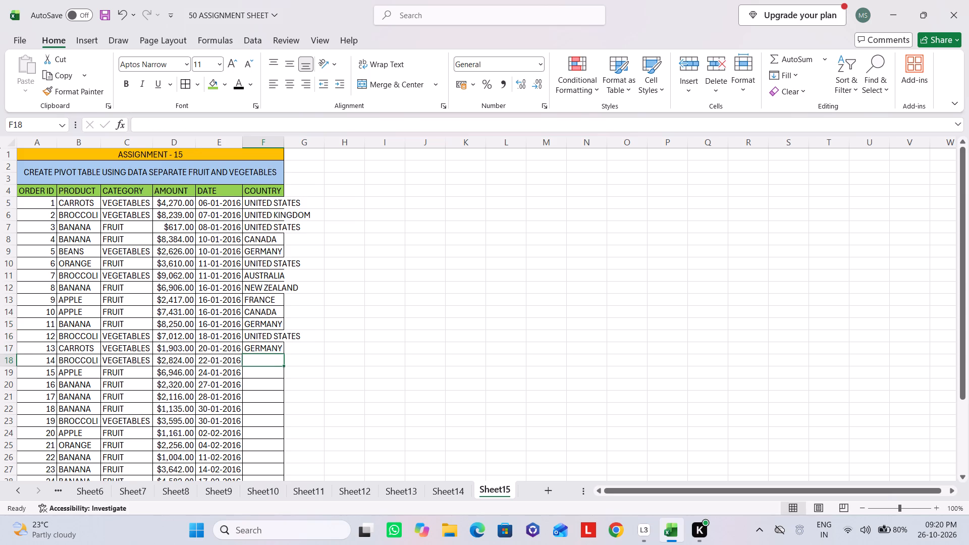
# Enter the countries for orders 14 to 16 in F18:F20: CANADA, FRANCE and UNITED KINGDOM.
pyautogui.write('CANA')
pyautogui.press('Down')
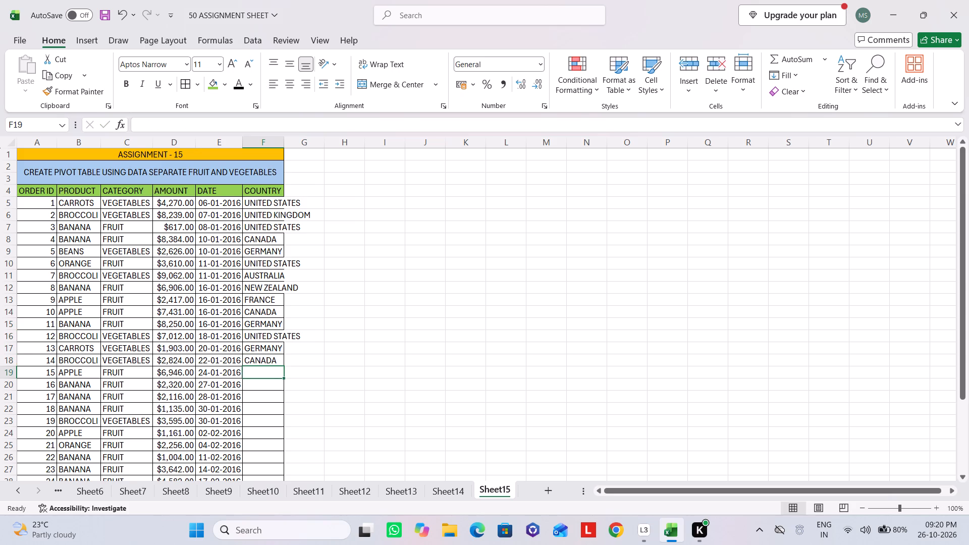
pyautogui.write('FRAN')
pyautogui.press('Down')
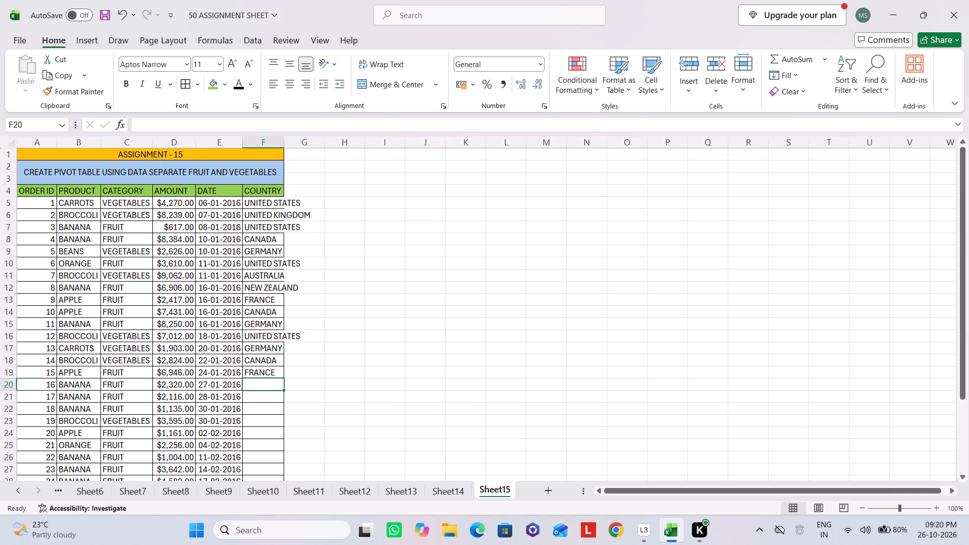
pyautogui.write('UNITED')
pyautogui.press('space')
pyautogui.write('KING')
pyautogui.press('Down')
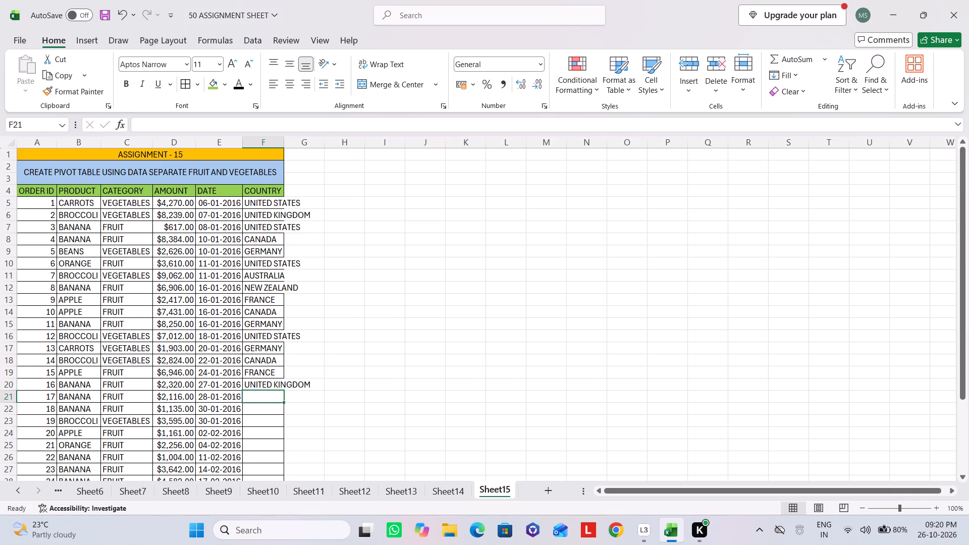
# Enter the countries for orders 17 and 18 in F21:F22: UNITED STATES and UNITED KINGDOM.
pyautogui.write('UNITED S')
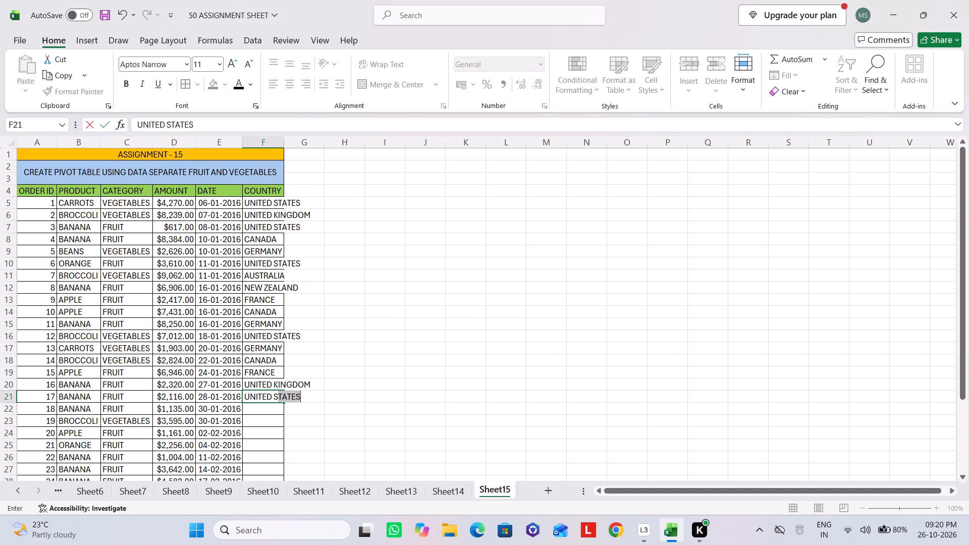
pyautogui.press('Down')
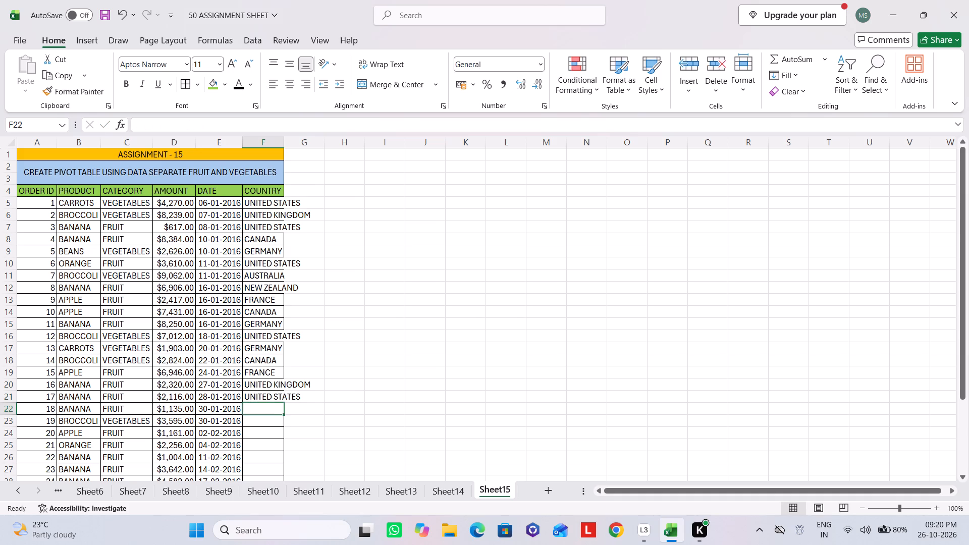
pyautogui.write('UNITED STA')
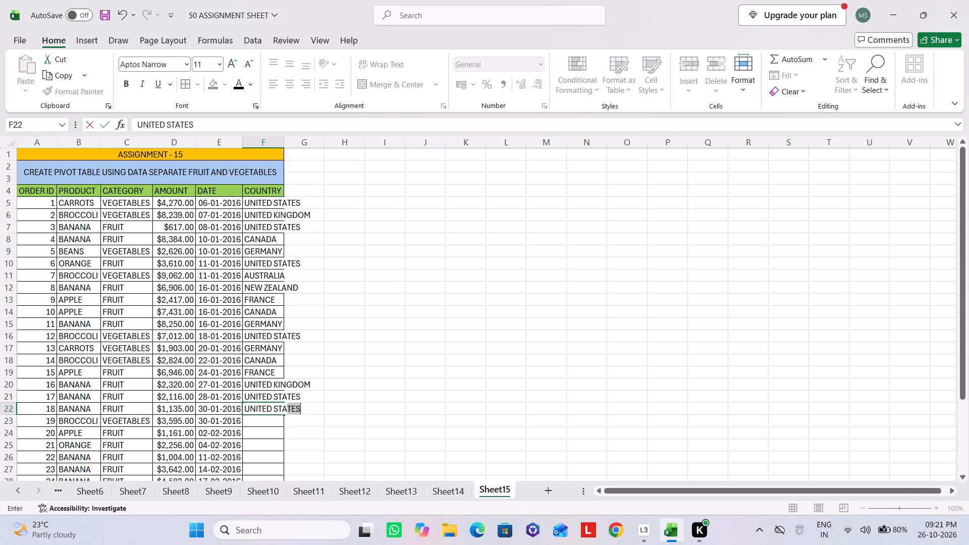
pyautogui.press('BackSpace')
pyautogui.press('BackSpace')
pyautogui.press('BackSpace')
pyautogui.press('BackSpace')
pyautogui.write('KING')
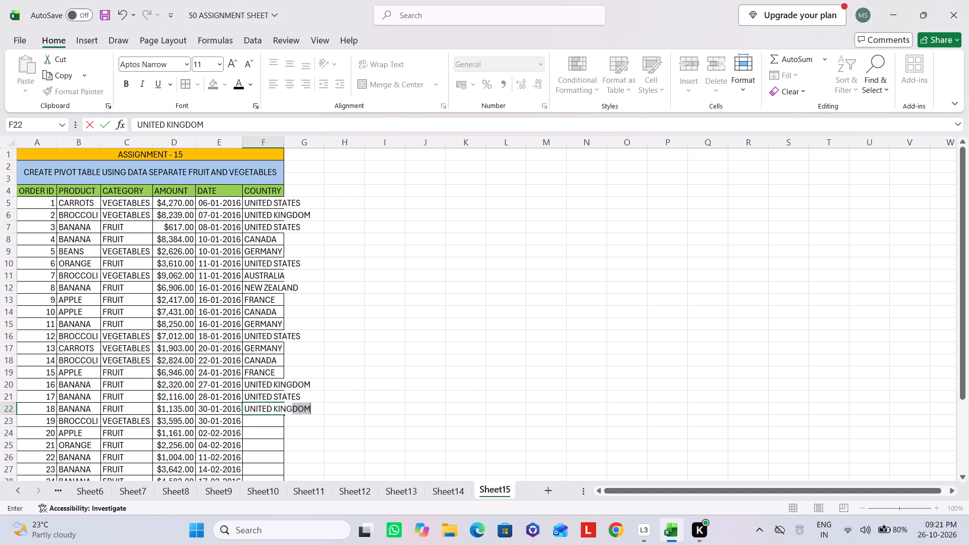
pyautogui.press('Down')
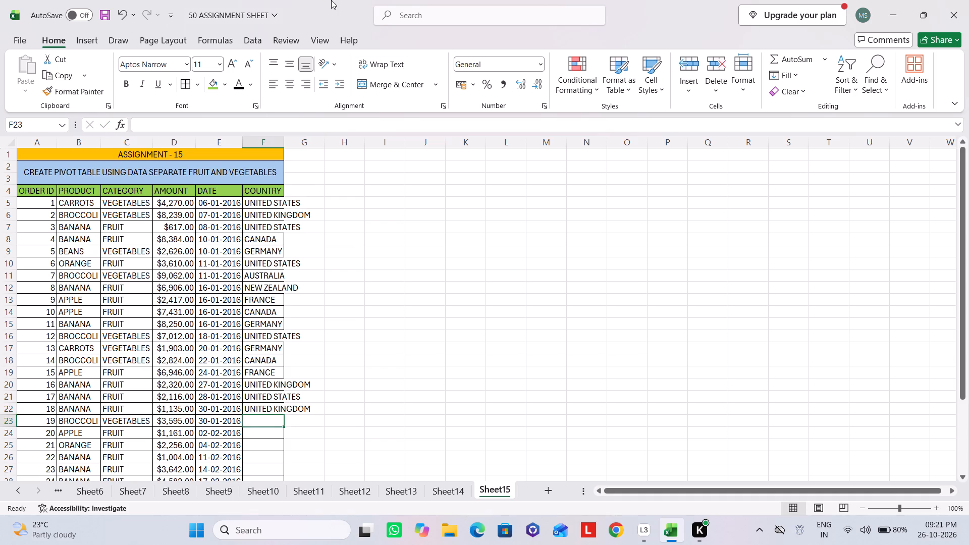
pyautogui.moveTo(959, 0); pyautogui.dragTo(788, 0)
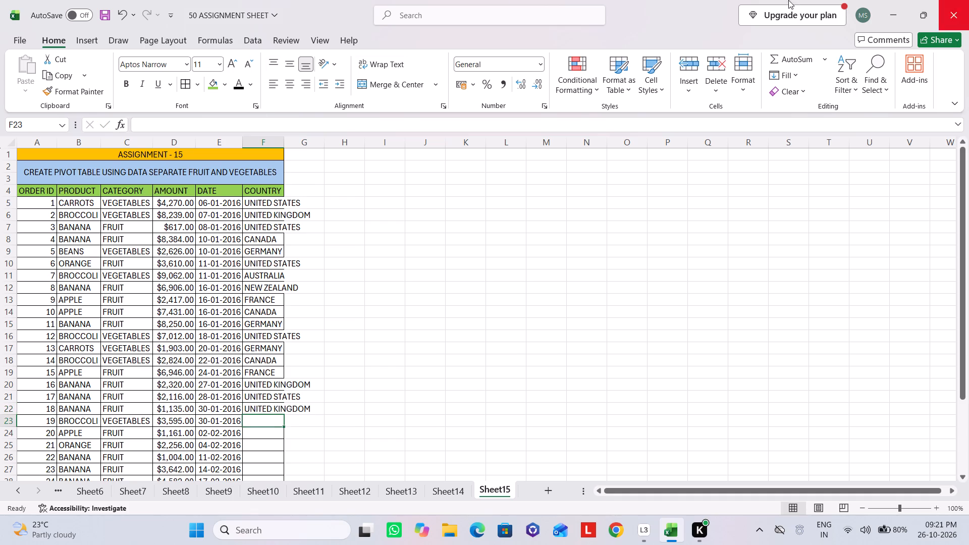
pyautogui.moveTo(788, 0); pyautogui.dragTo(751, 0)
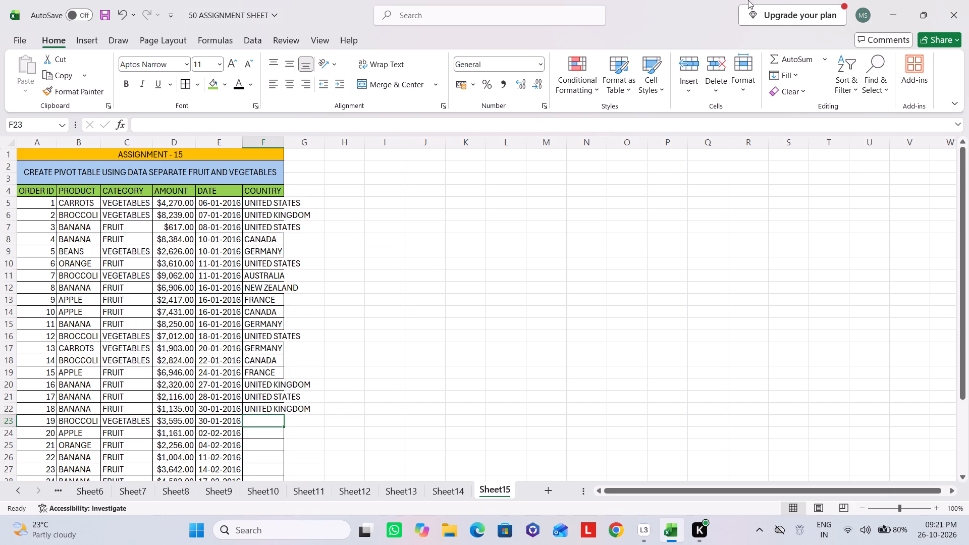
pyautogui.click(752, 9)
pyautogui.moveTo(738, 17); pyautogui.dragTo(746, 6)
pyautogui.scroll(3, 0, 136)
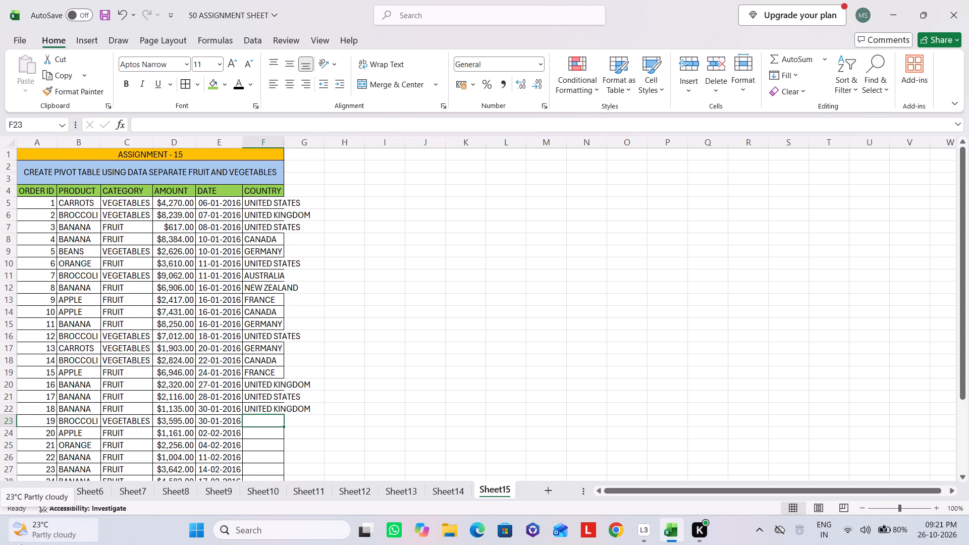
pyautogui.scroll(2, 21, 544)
# Enter the countries for orders 19 to 21 in F23:F25: UNITED KINGDOM, UNITED STATES and FRANCE.
pyautogui.write('UI')
pyautogui.press('BackSpace')
pyautogui.write('NITED KIN')
pyautogui.press('Down')
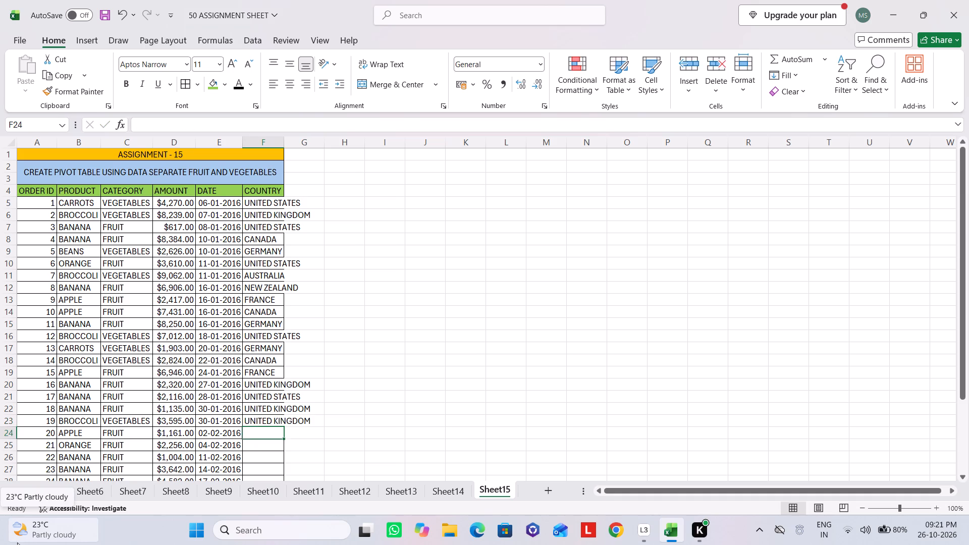
pyautogui.write('UN')
pyautogui.press('i')
pyautogui.write('TED STATE')
pyautogui.press('Down')
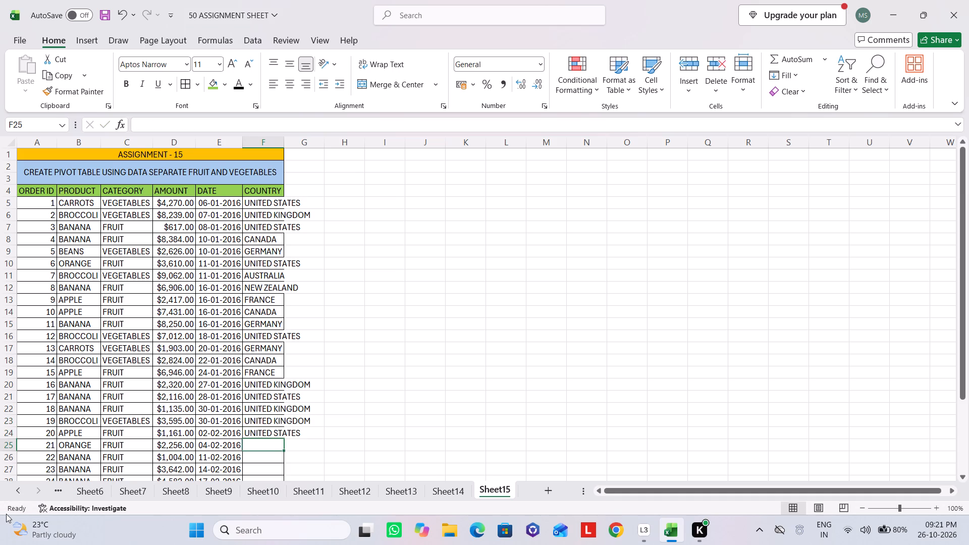
pyautogui.write('FRANCE')
pyautogui.press('Down')
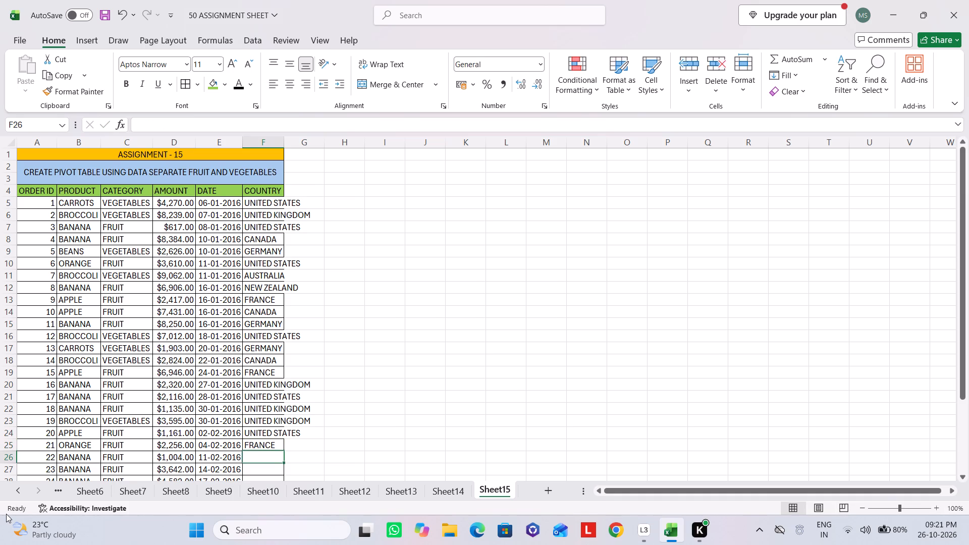
# Enter the countries for orders 22 to 24 in F26:F28: NEW ZEALAND, CANADA and UNITED STATES.
pyautogui.write('NEW')
pyautogui.press('space')
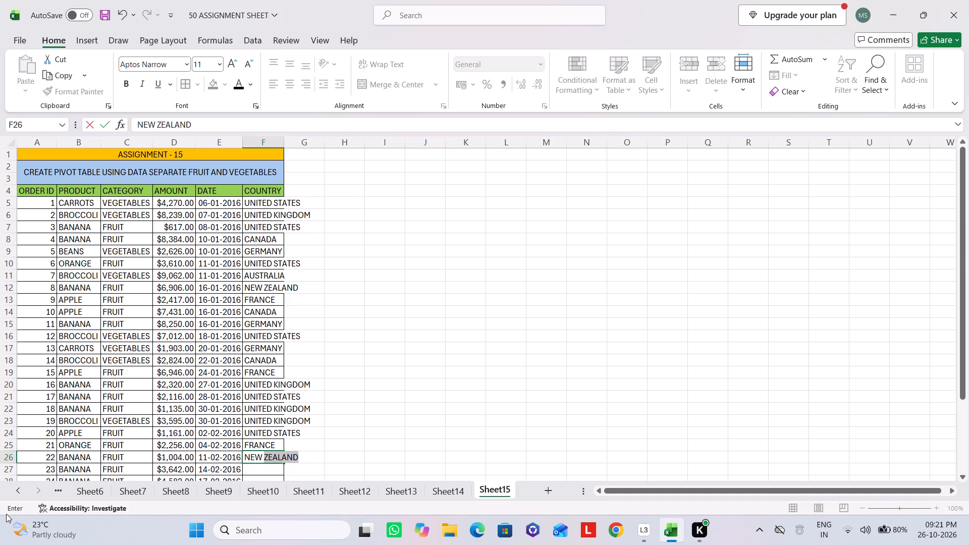
pyautogui.press('Down')
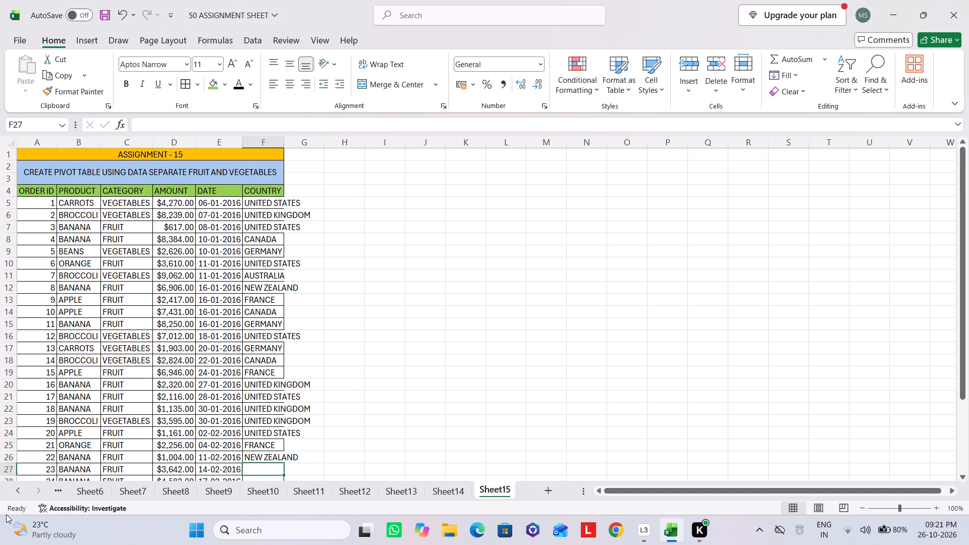
pyautogui.write('CANA')
pyautogui.press('Left')
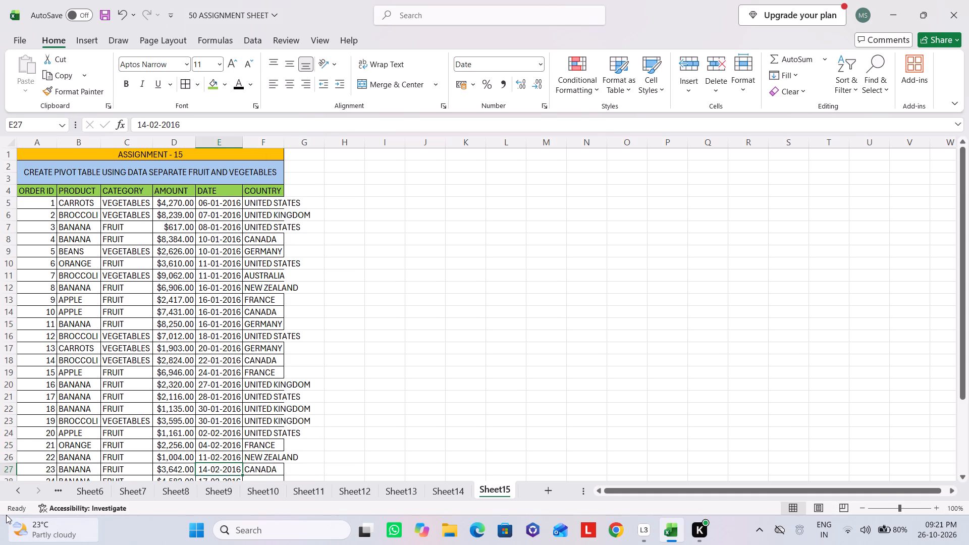
pyautogui.press('Right')
pyautogui.press('Down')
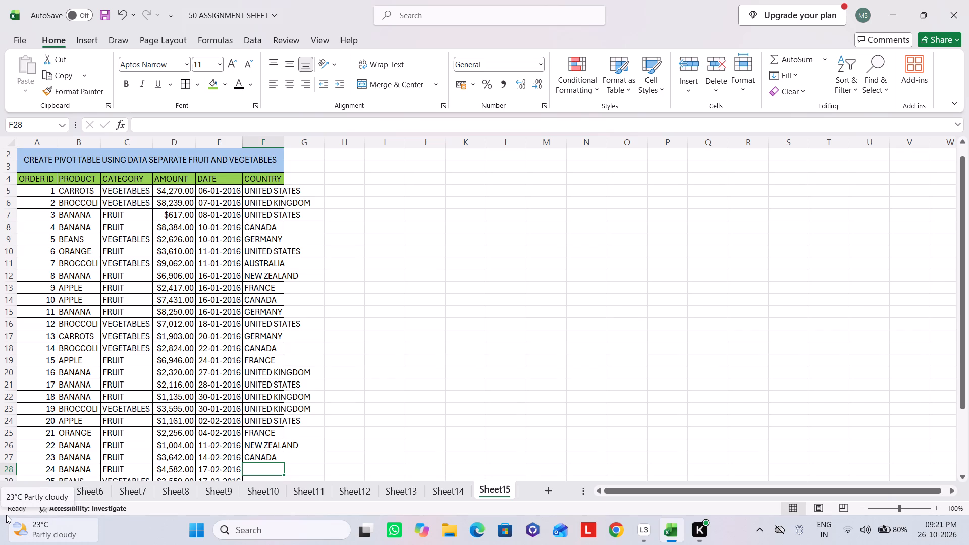
pyautogui.write('UNITED S')
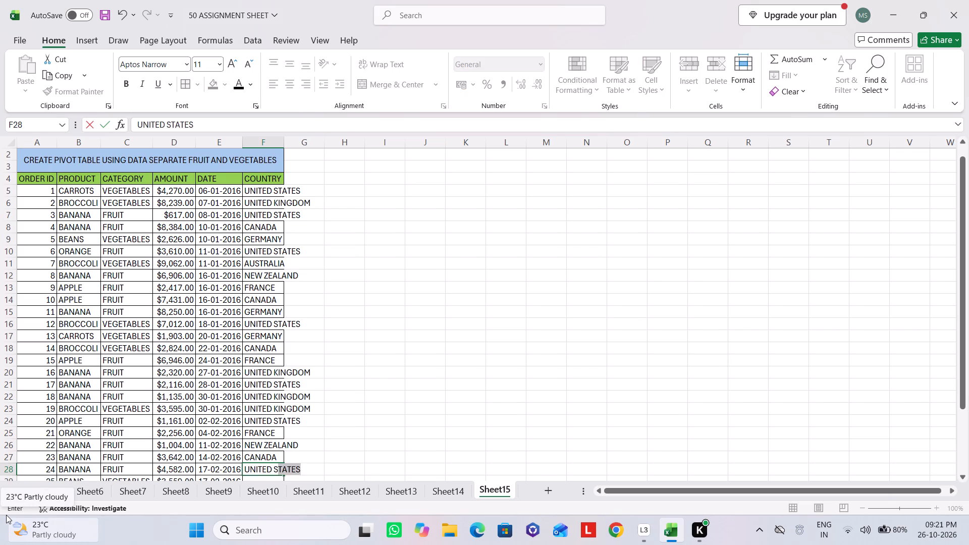
pyautogui.press('Down')
# Enter the countries for orders 25 to 27 in F29:F31: UNITED KINGDOM, AUSTRALIA and FRANCE.
pyautogui.write('UNITED')
pyautogui.press('space')
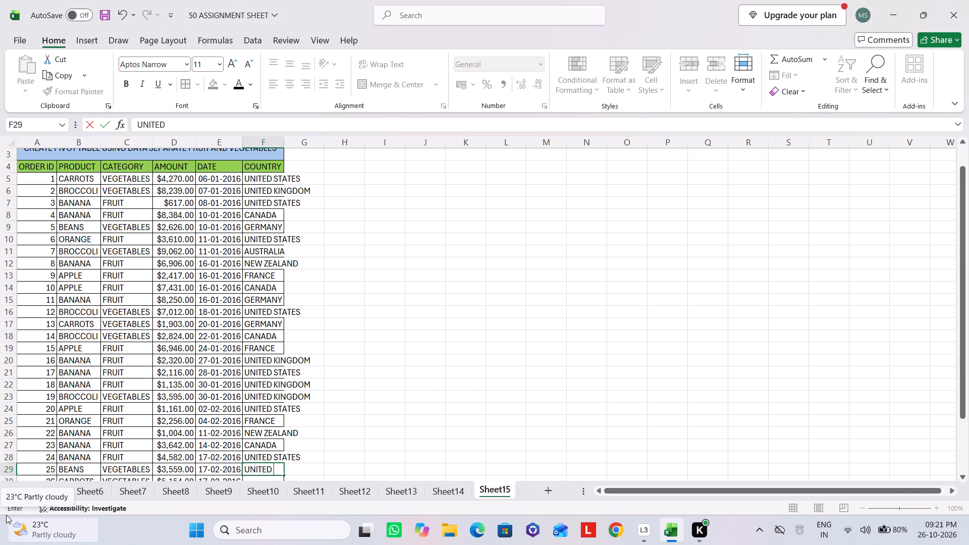
pyautogui.write('KING')
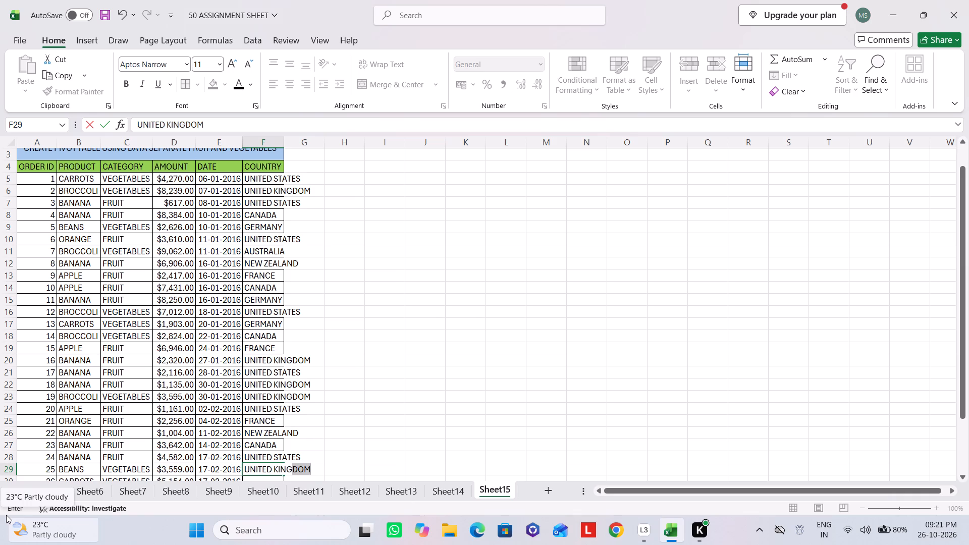
pyautogui.press('Down')
pyautogui.write('AUS')
pyautogui.press('Left')
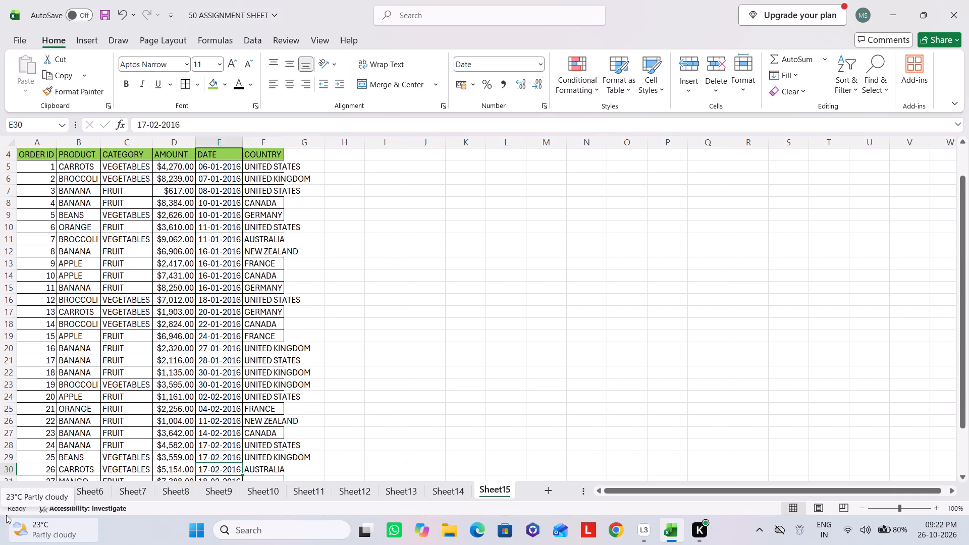
pyautogui.press('Right')
pyautogui.press('Down')
pyautogui.write('FRANCE')
pyautogui.press('Down')
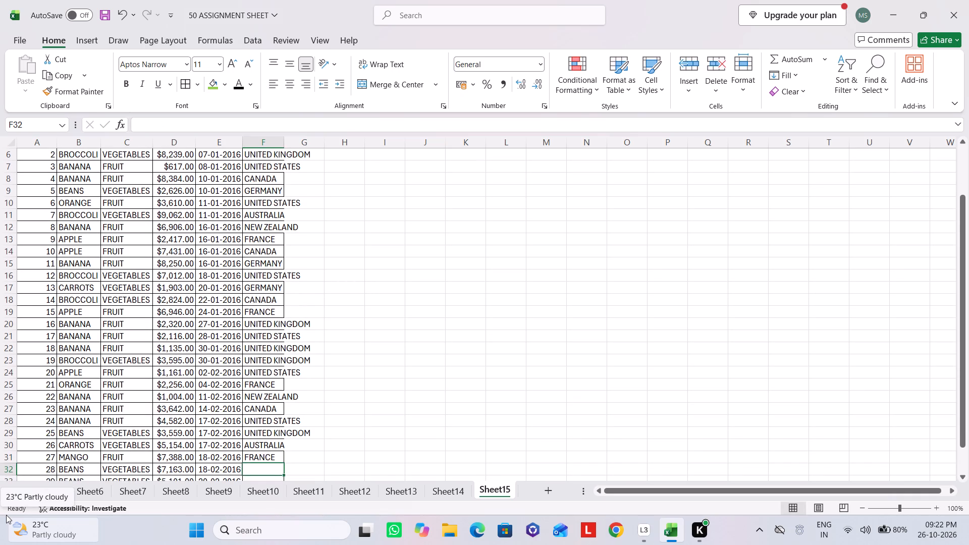
# Enter the countries for orders 28 to 30 in F32:F34: UNITED STATES, GERMANY and FRANCE.
pyautogui.write('UNITED')
pyautogui.press('space')
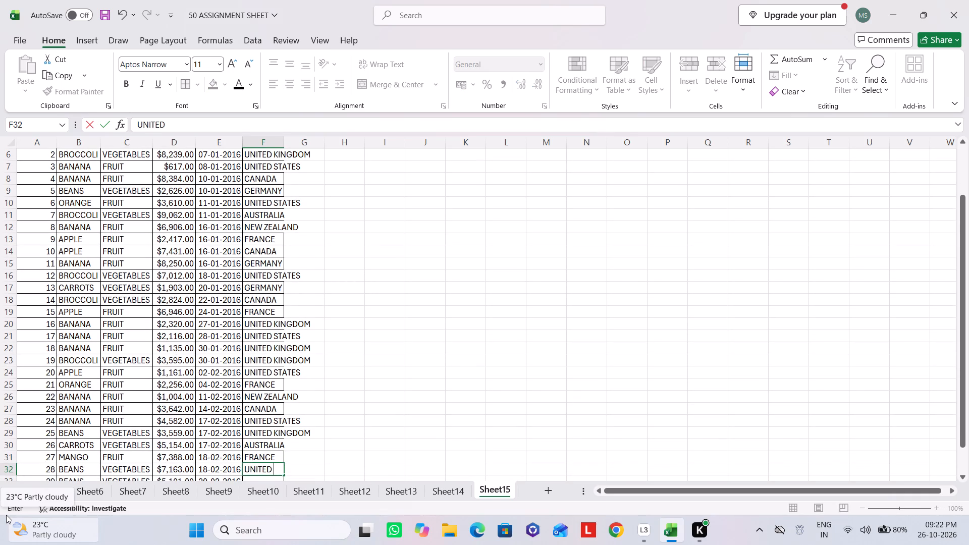
pyautogui.write('STA')
pyautogui.press('Down')
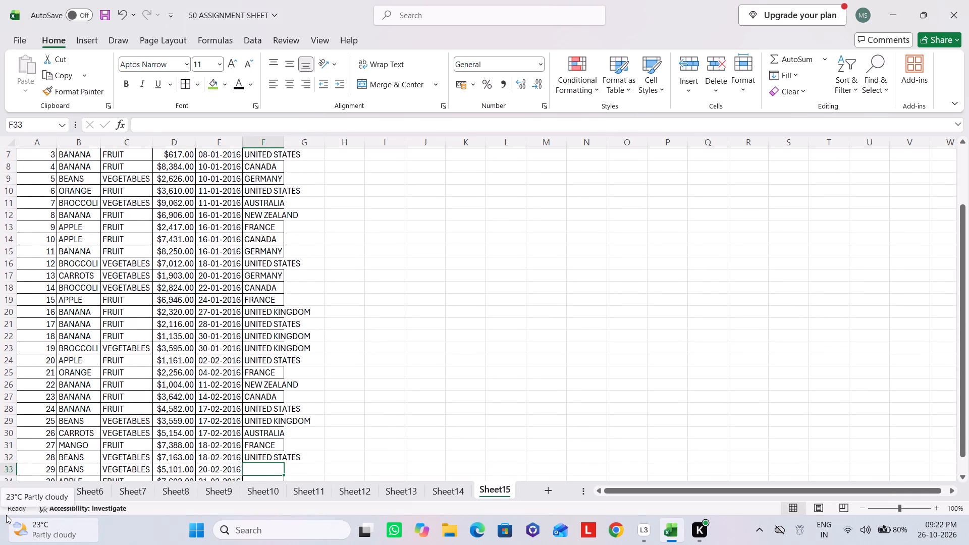
pyautogui.write('GERMAN')
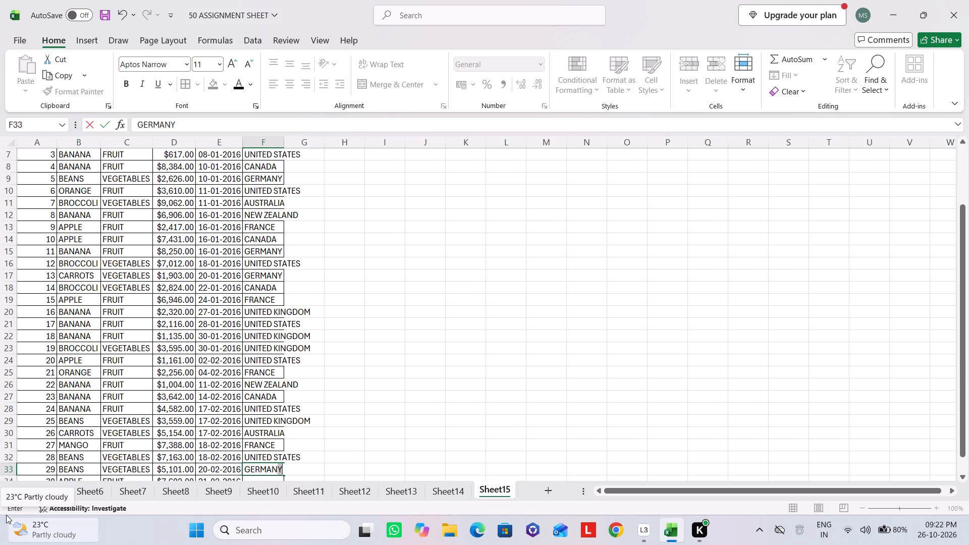
pyautogui.press('Down')
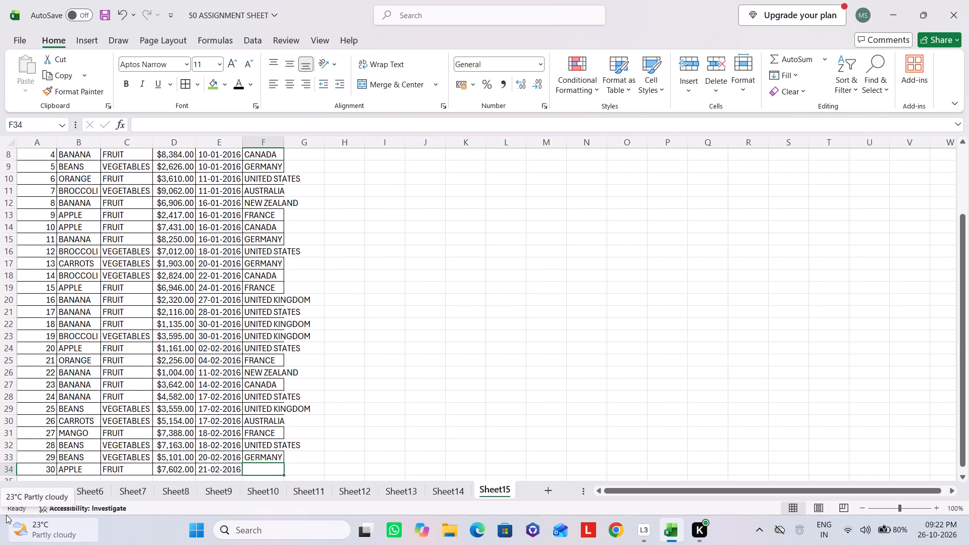
pyautogui.write('FA')
pyautogui.press('BackSpace')
pyautogui.write('RANCE')
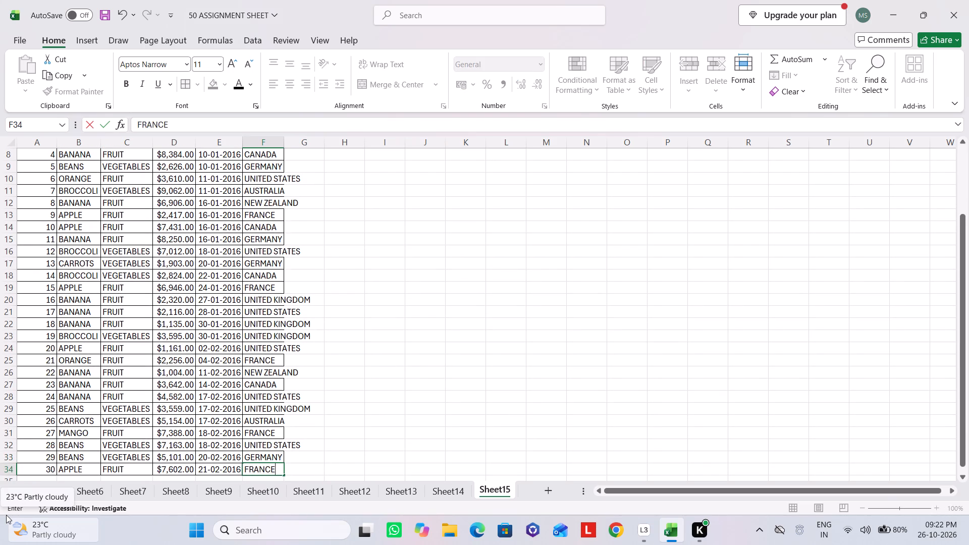
# AutoFit the width of the COUNTRY column F to its longest entry.
pyautogui.scroll(4, 285, 233)
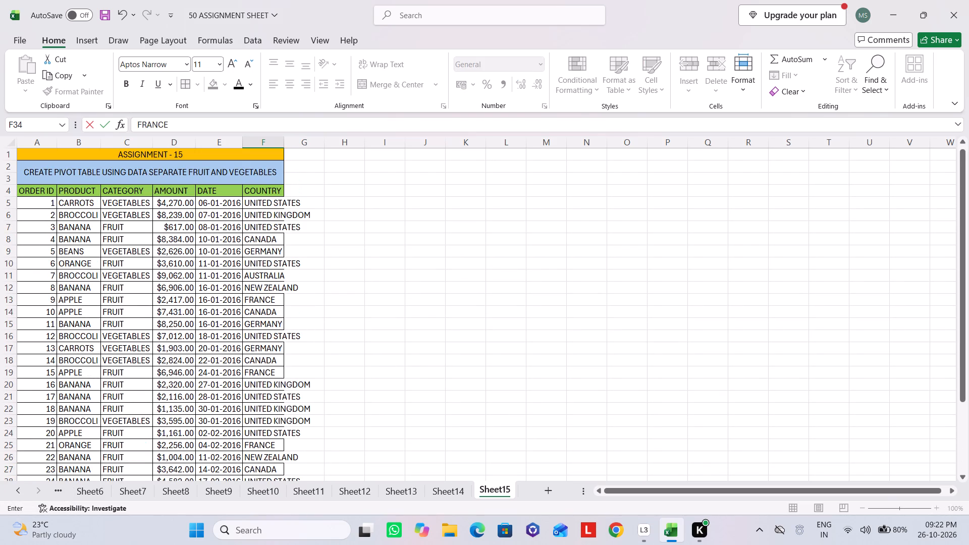
pyautogui.doubleClick(284, 146)
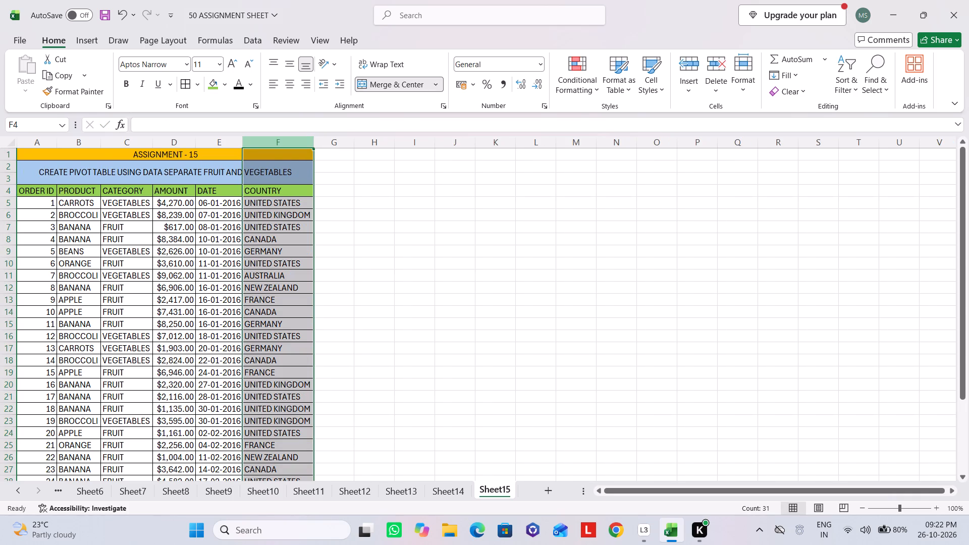
pyautogui.click(251, 270)
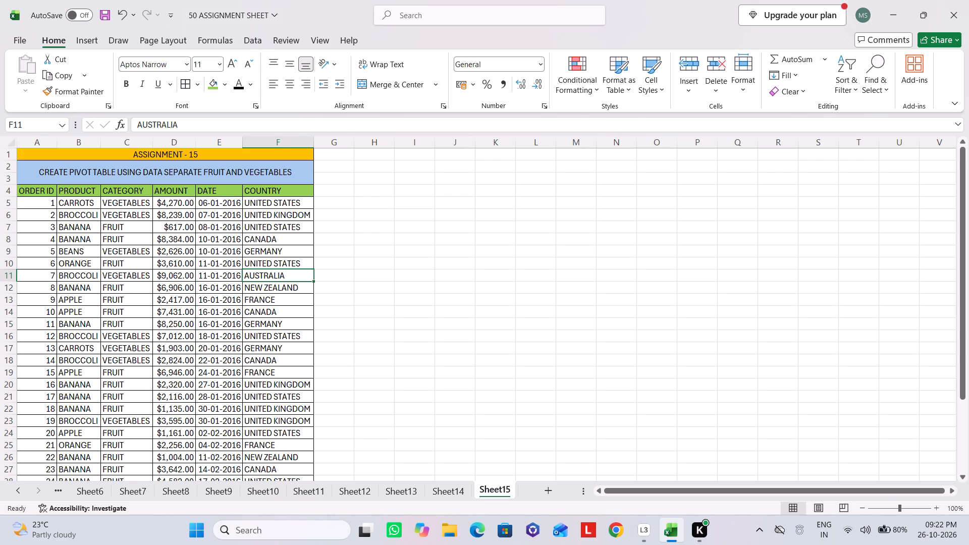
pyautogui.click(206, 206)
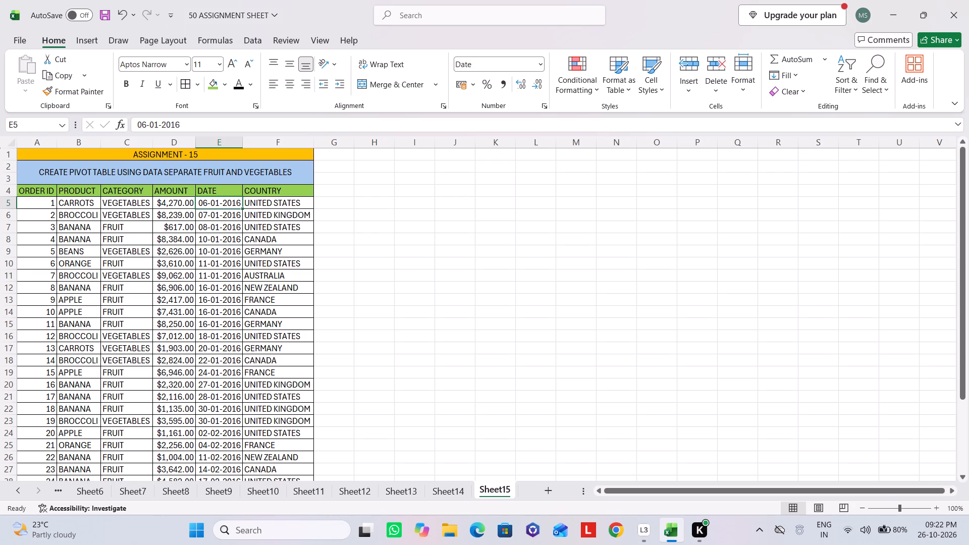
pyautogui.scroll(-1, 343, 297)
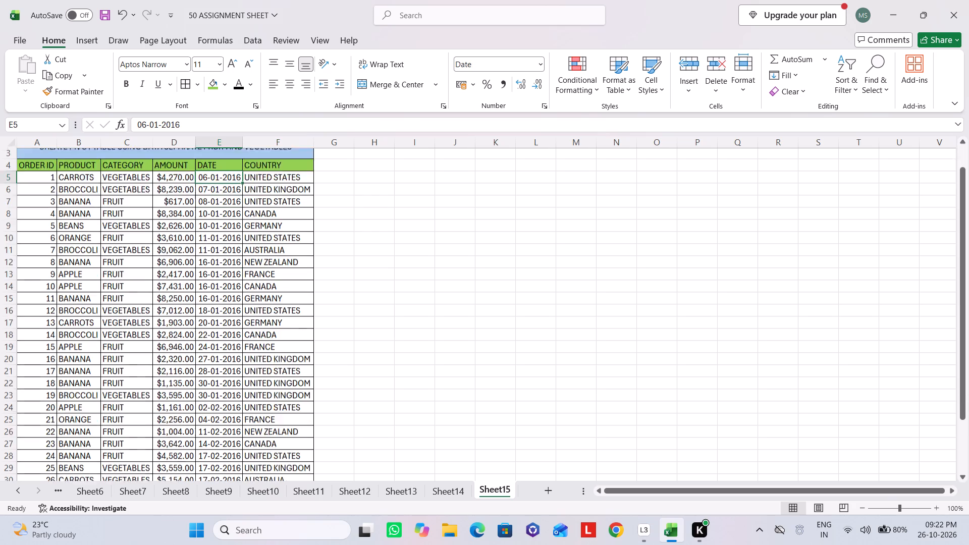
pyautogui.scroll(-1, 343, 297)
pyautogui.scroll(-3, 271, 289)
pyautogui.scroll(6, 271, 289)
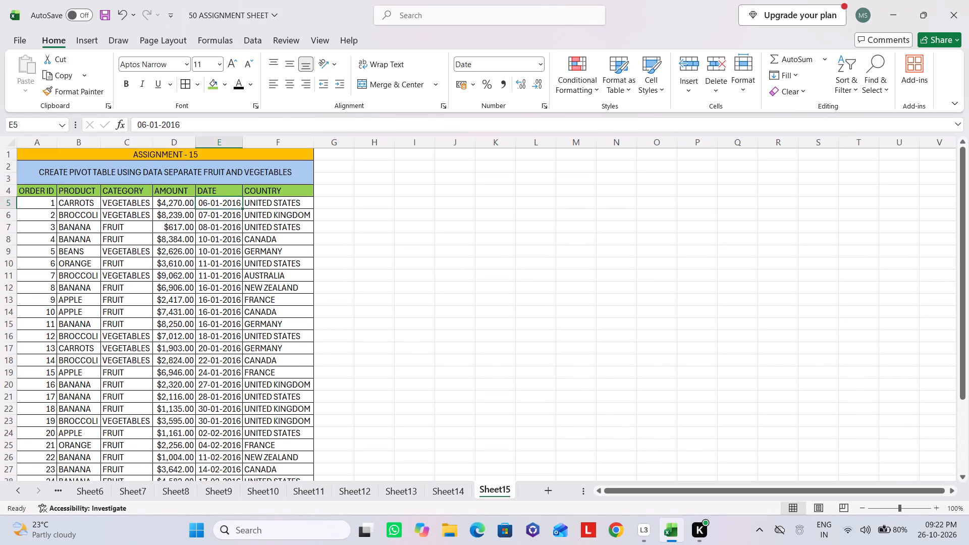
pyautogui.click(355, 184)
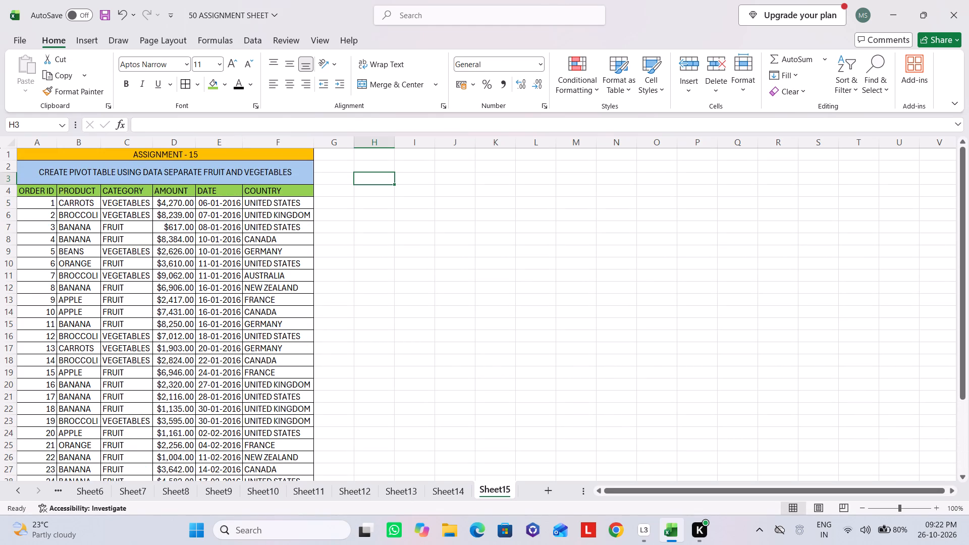
# Enter the first question in H3: "Q.1 HOW MANY FRUITS AND VEGETABLES ITEMS IN A LIST?".
pyautogui.write('Q.1')
pyautogui.press('space')
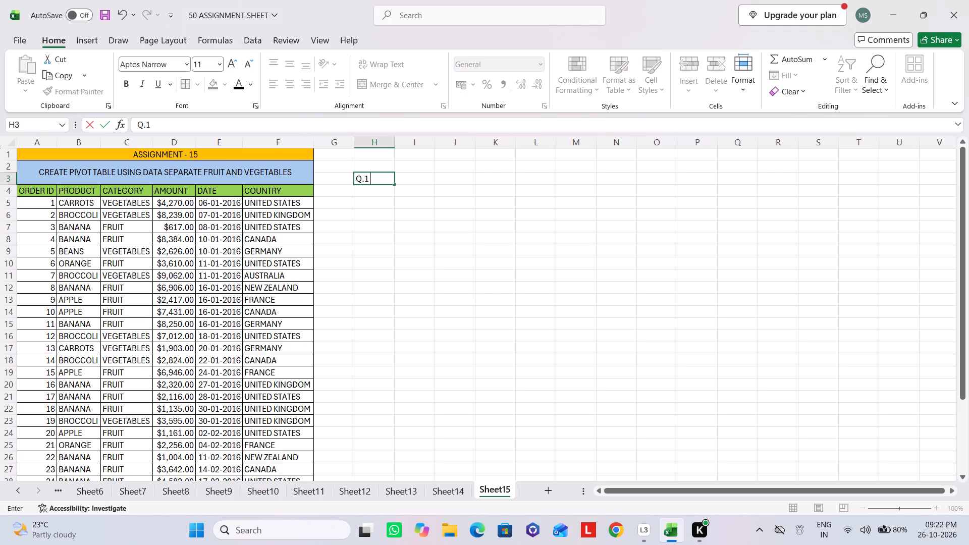
pyautogui.write('HOW MAHNY')
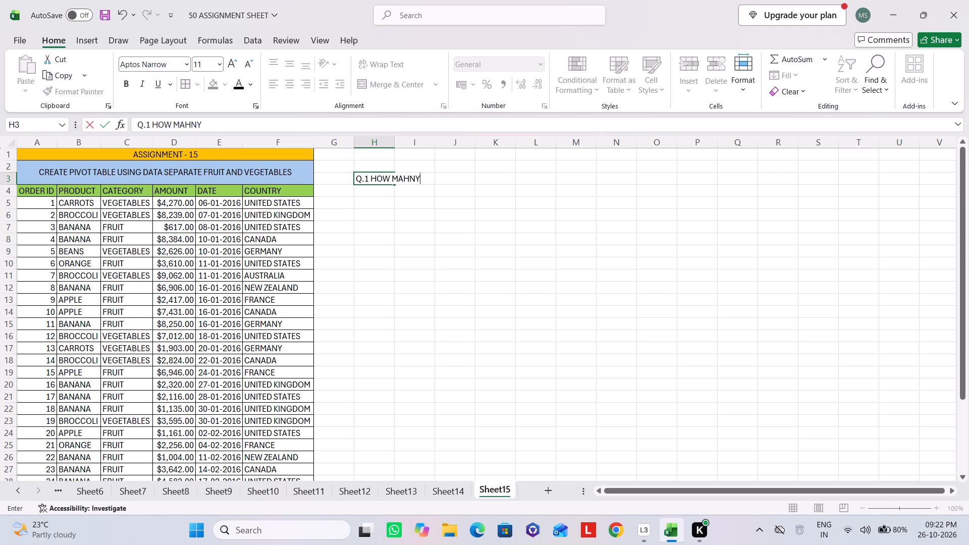
pyautogui.press('BackSpace')
pyautogui.press('BackSpace')
pyautogui.press('BackSpace')
pyautogui.write('NY FRUITS')
pyautogui.press('space')
pyautogui.write('AND VEGETABLES ITEMS IN A LIST?')
pyautogui.press('Return')
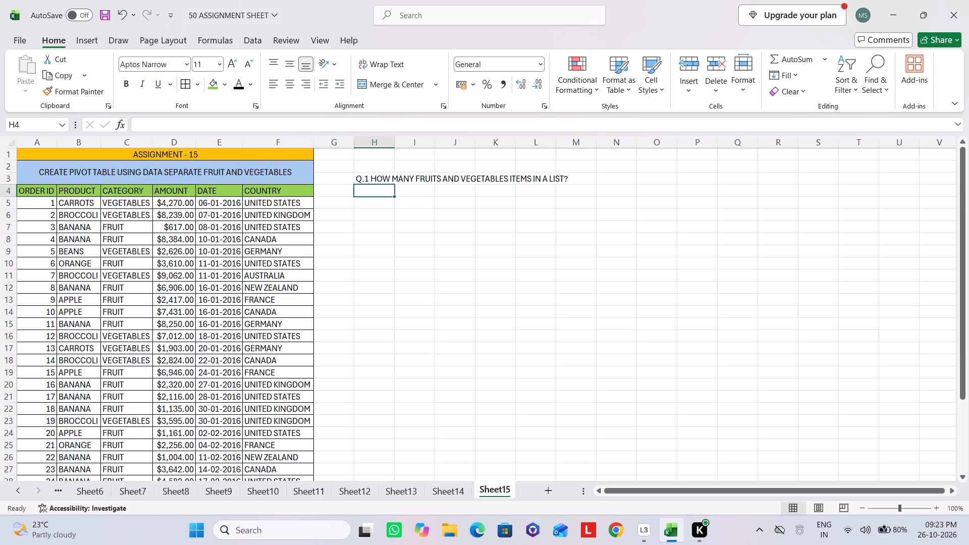
# Enter the second question in H4: "Q.2 TOTAL APPLE AND BANANA AMOUNT?".
pyautogui.write('Q.2')
pyautogui.press('space')
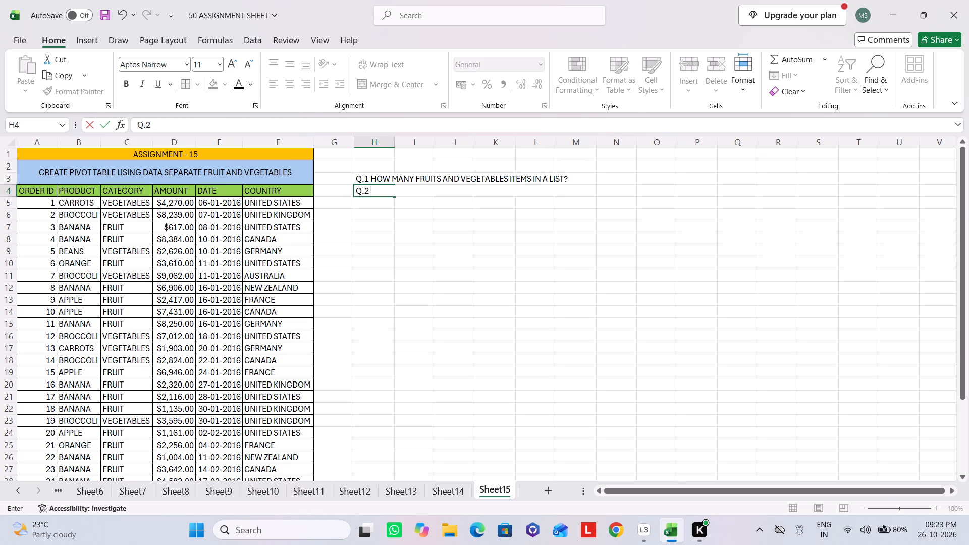
pyautogui.write('TOTAL APPLE AND BANANA AMOUNT?')
pyautogui.press('Return')
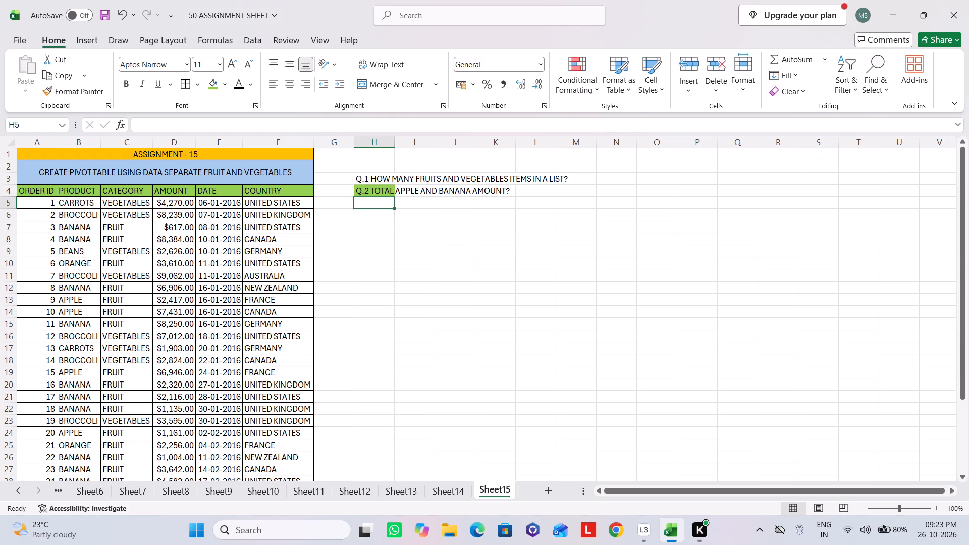
# Enter the third question in H5: "Q.3 HOW MANY PRODUCT IN A LIST?\".
pyautogui.write('Q.34')
pyautogui.press('BackSpace')
pyautogui.press('space')
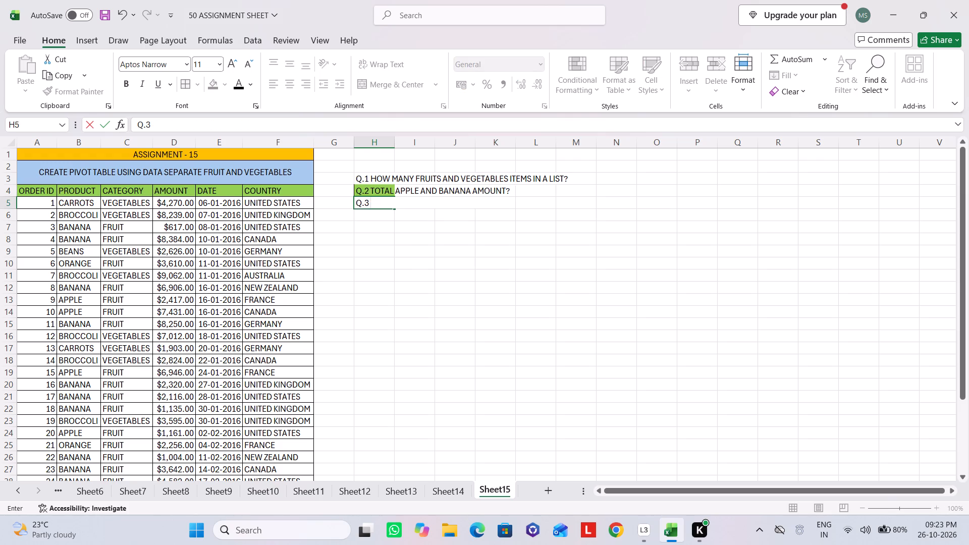
pyautogui.write('HOW MAH')
pyautogui.press('BackSpace')
pyautogui.write('NY PRODUCT')
pyautogui.press('space')
pyautogui.write('IN')
pyautogui.press('space')
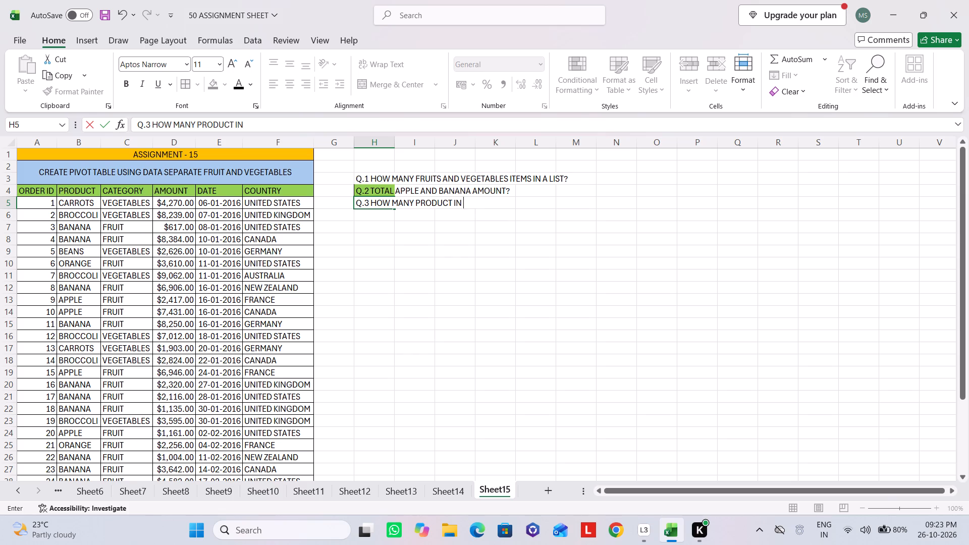
pyautogui.write('A LIST?\\')
pyautogui.press('Return')
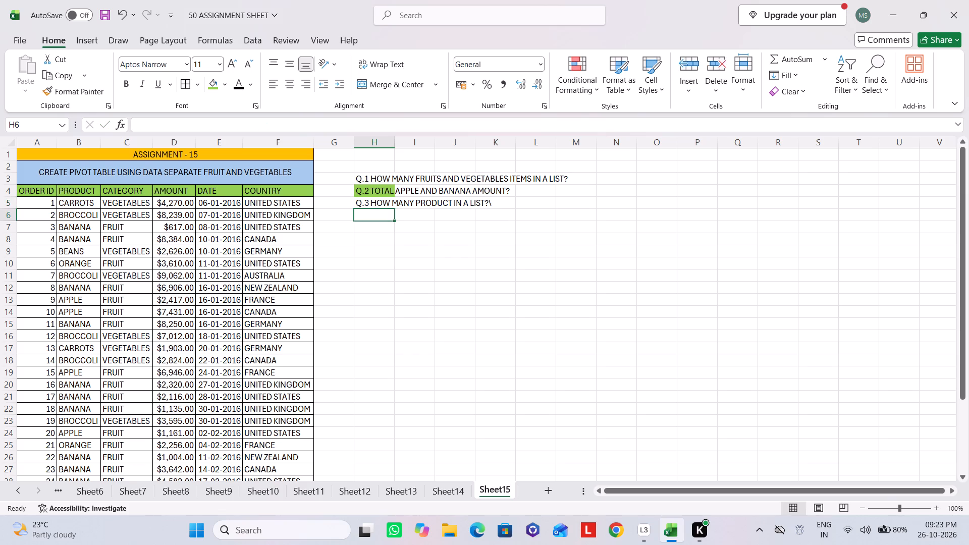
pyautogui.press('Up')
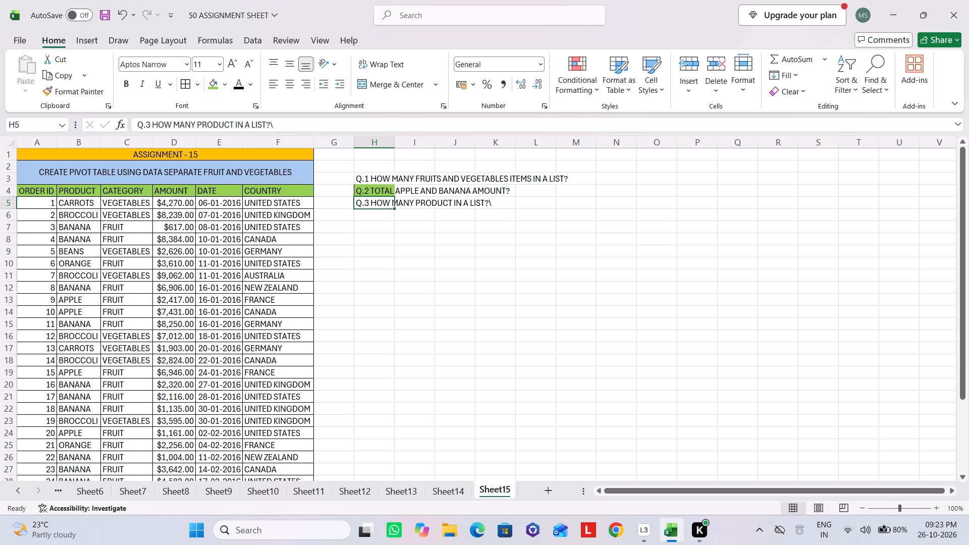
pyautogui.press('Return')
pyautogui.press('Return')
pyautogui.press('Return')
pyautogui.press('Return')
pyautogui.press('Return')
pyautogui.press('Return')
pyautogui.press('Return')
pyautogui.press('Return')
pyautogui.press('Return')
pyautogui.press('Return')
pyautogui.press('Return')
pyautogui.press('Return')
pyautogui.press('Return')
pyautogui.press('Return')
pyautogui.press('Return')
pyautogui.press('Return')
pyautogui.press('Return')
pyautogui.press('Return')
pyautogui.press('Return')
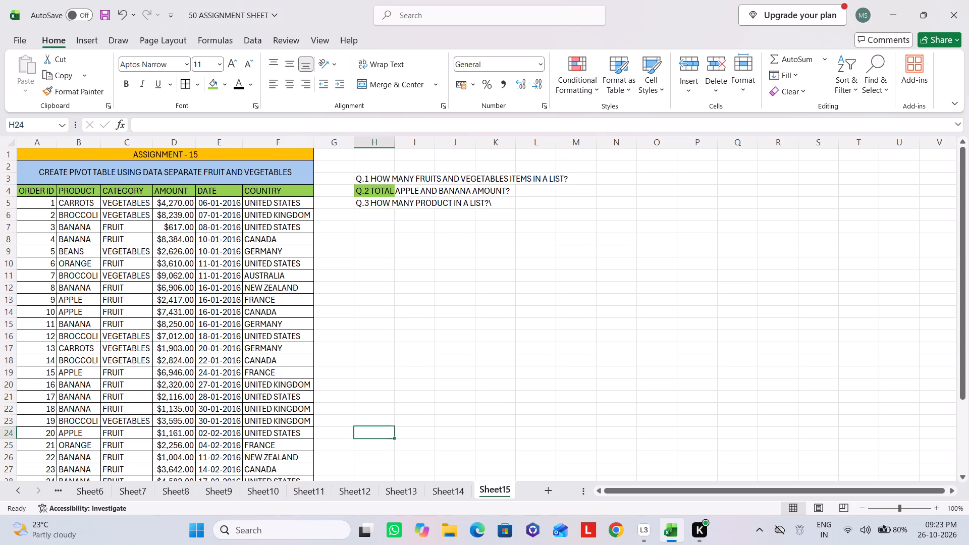
# Remove the stray backslash from the end of the Q.3 question in H5.
pyautogui.click(364, 206)
pyautogui.click(284, 124)
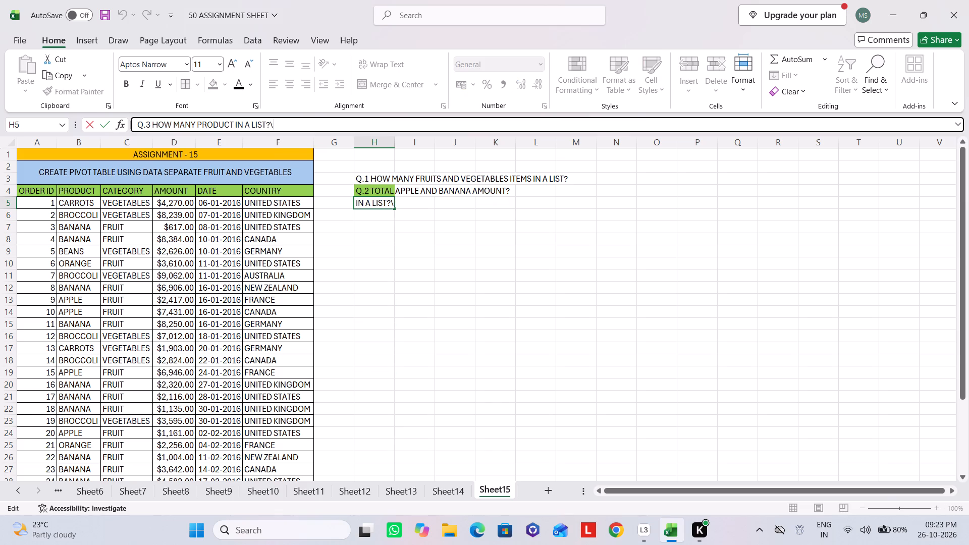
pyautogui.press('BackSpace')
pyautogui.press('Left')
pyautogui.press('Right')
pyautogui.scroll(4, 281, 122)
# Remove the green fill colour from cell H4, which holds the Q.2 question.
pyautogui.click(364, 193)
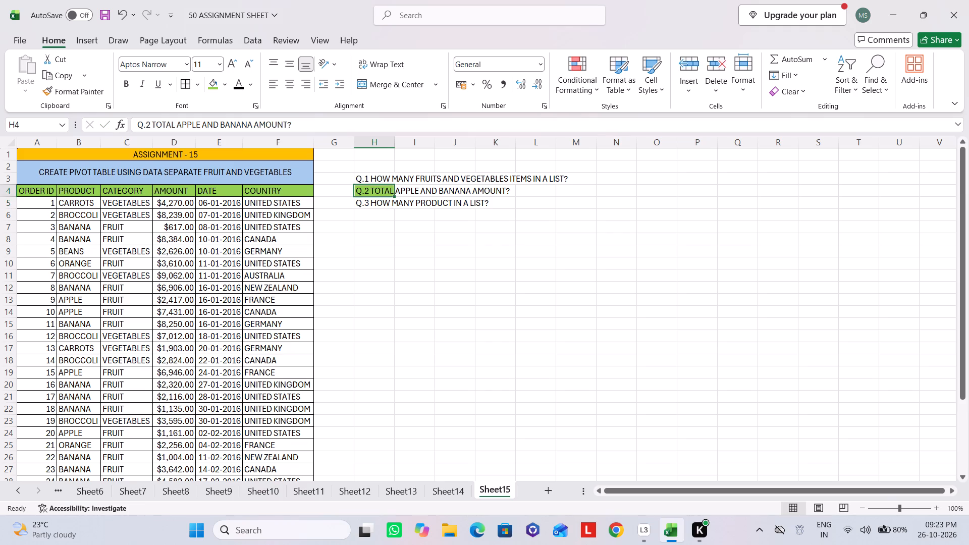
pyautogui.click(224, 86)
pyautogui.click(214, 150)
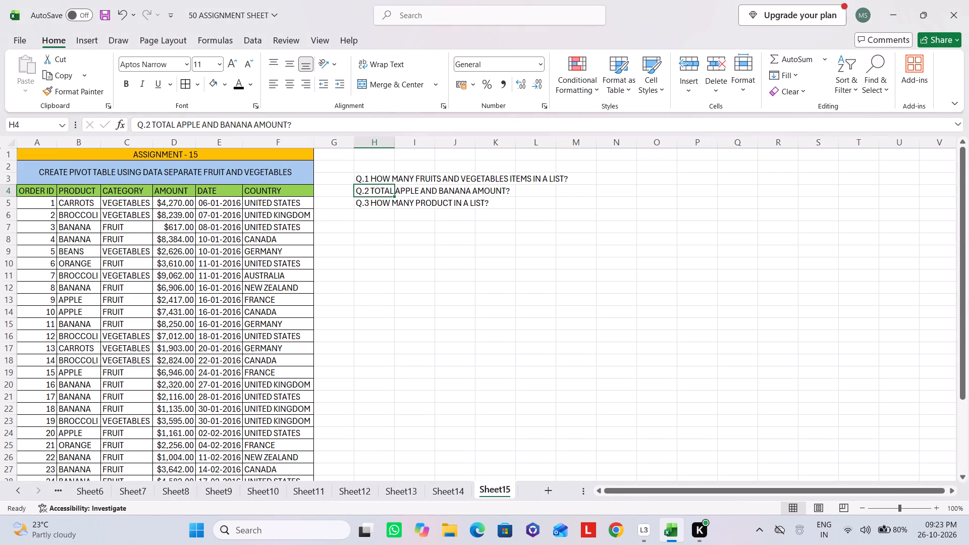
# Enter the fourth question in H6: "Q.4 HOW MANY APPLE AND BANAN USE IN CANADA & UNITED STATES?".
pyautogui.click(364, 213)
pyautogui.write('Q.')
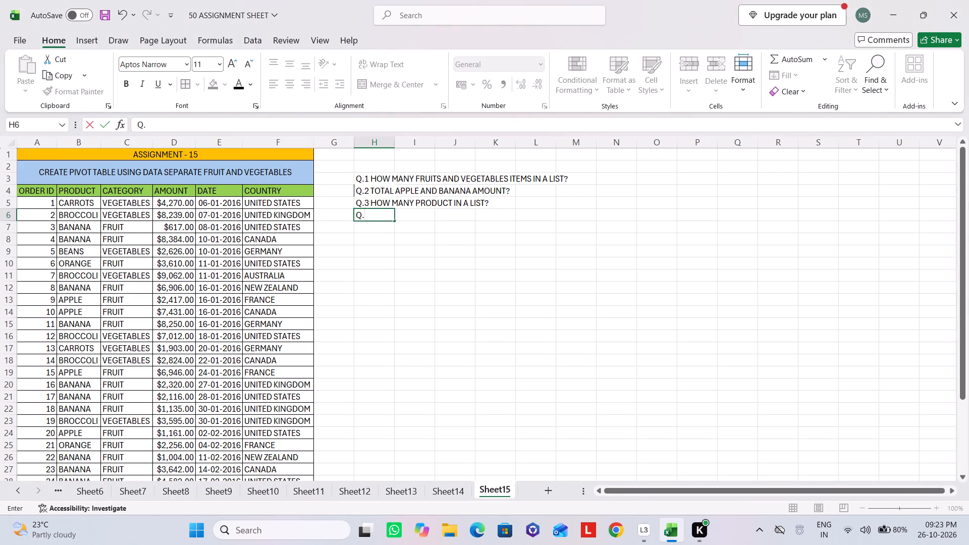
pyautogui.write('4')
pyautogui.press('space')
pyautogui.write('HOW MANY')
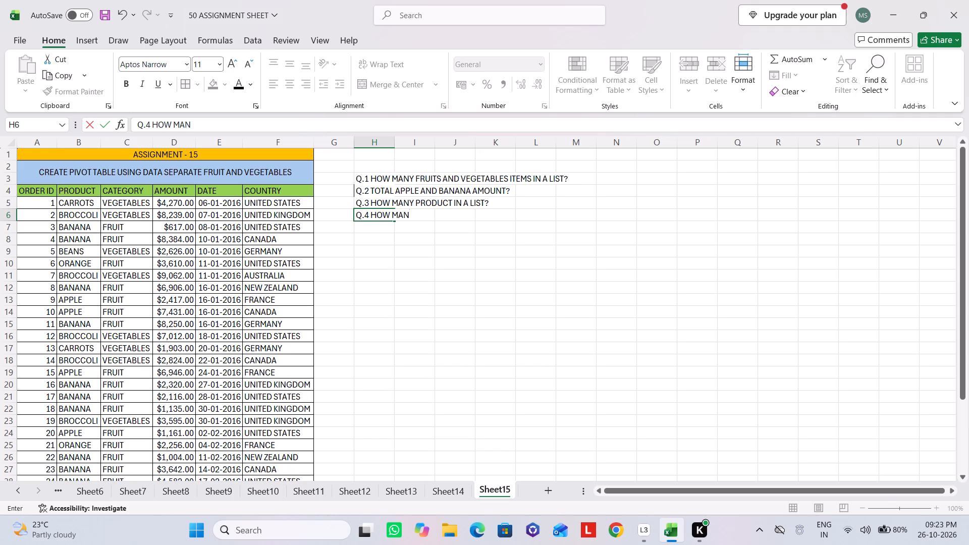
pyautogui.press('space')
pyautogui.write('APPLE')
pyautogui.press('space')
pyautogui.press('i')
pyautogui.press('BackSpace')
pyautogui.write('AND BANAN USE IN CANADA')
pyautogui.press('space')
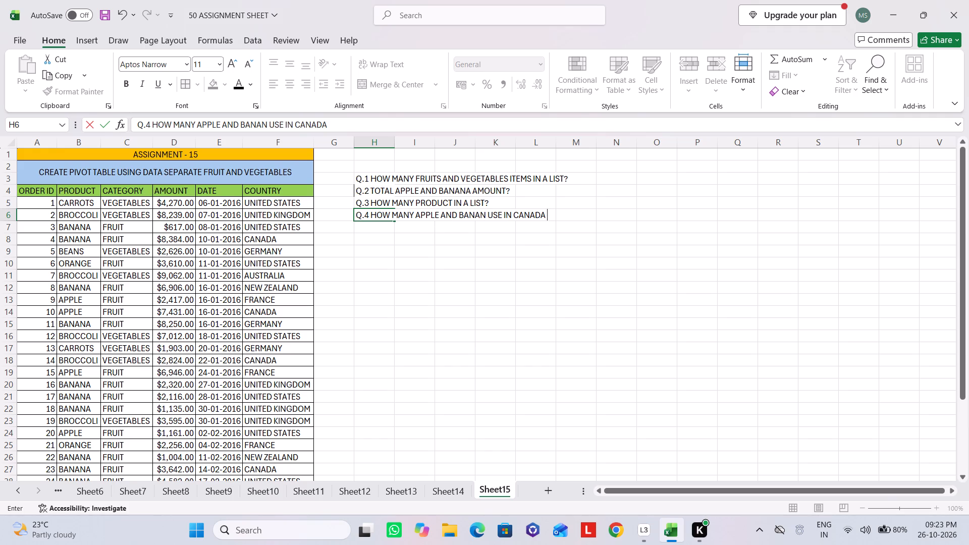
pyautogui.write('&')
pyautogui.press('space')
pyautogui.write('UNITED STAES')
pyautogui.press('BackSpace')
pyautogui.press('BackSpace')
pyautogui.write('TES?')
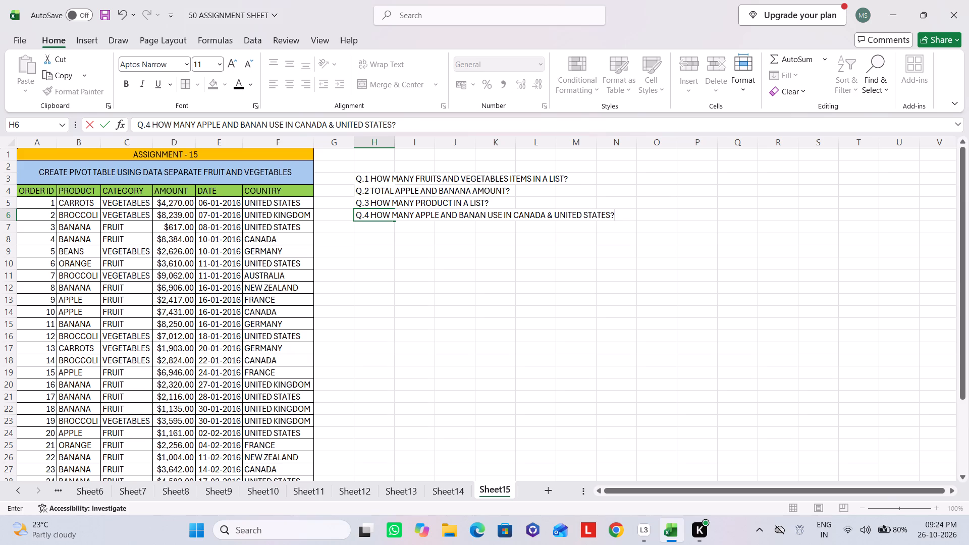
pyautogui.press('Return')
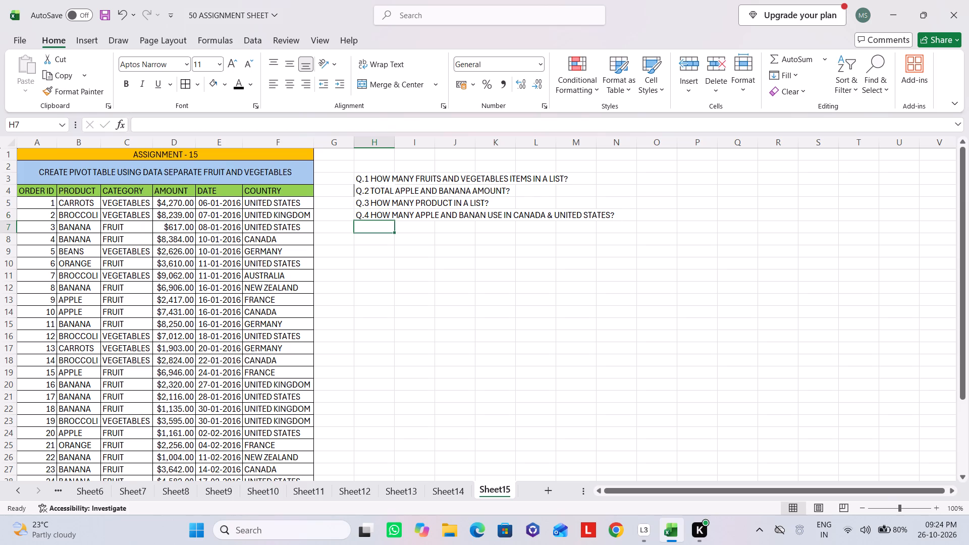
# Enter the fifth question in H7: "Q.5 APPLE AND BANANA SALES IN UNITED STATES?".
pyautogui.write('Q.5')
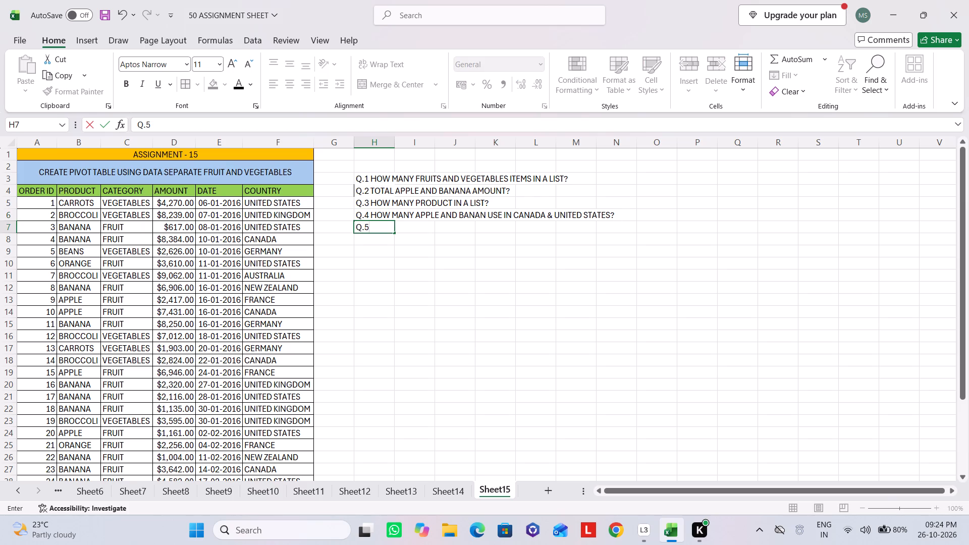
pyautogui.press('space')
pyautogui.write('APPLE AND BANANA SALES IN N')
pyautogui.press('BackSpace')
pyautogui.write('UNITED STATES?')
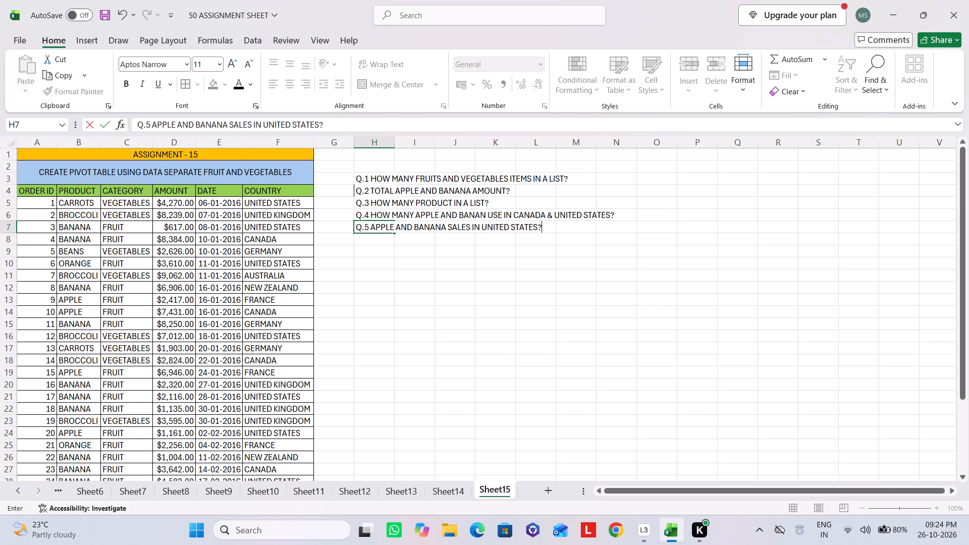
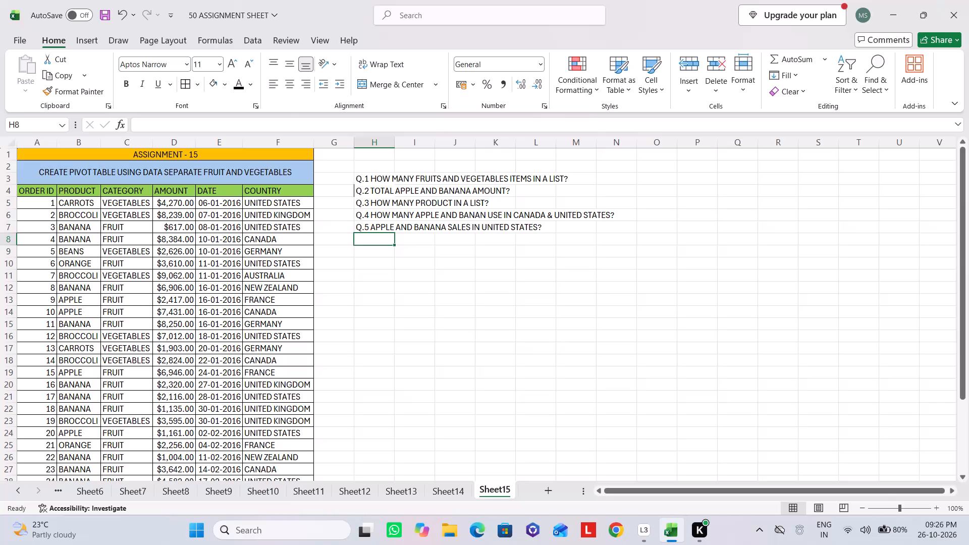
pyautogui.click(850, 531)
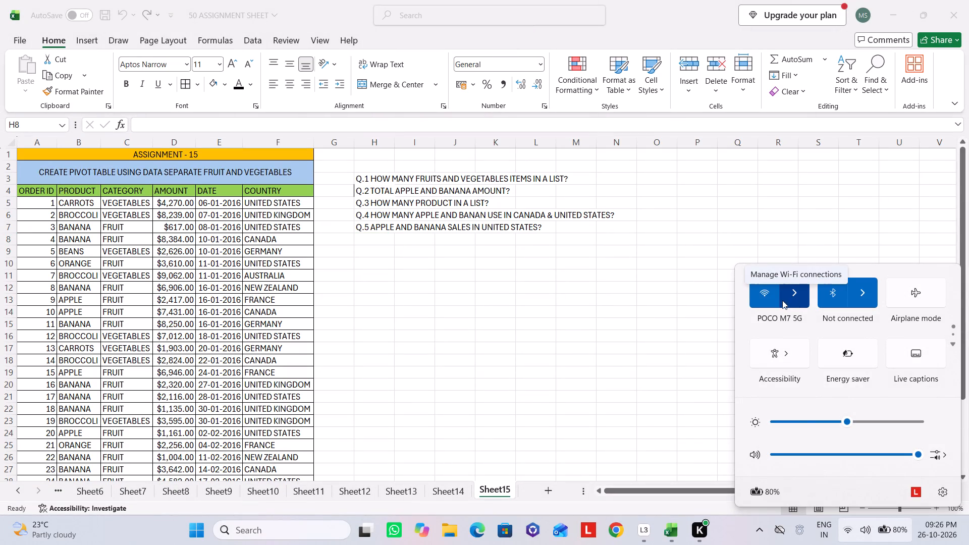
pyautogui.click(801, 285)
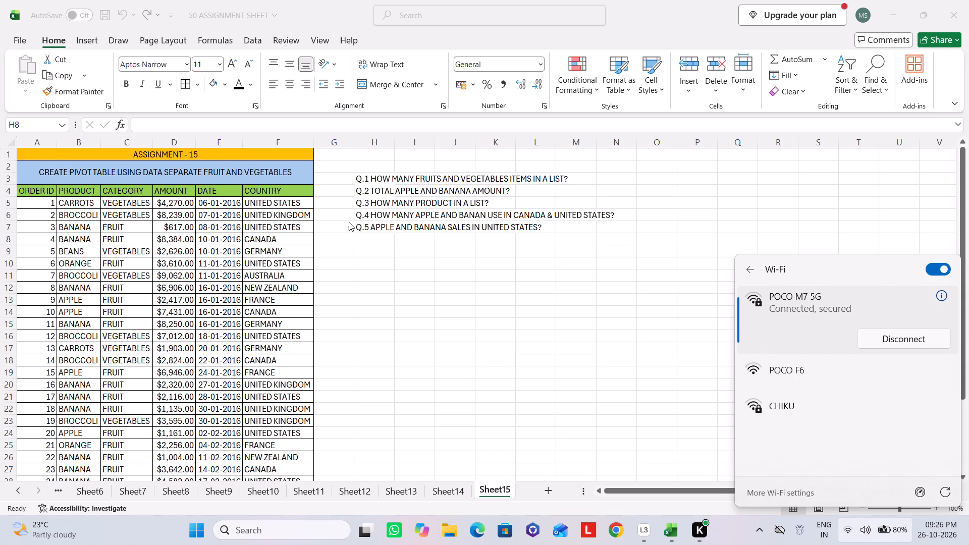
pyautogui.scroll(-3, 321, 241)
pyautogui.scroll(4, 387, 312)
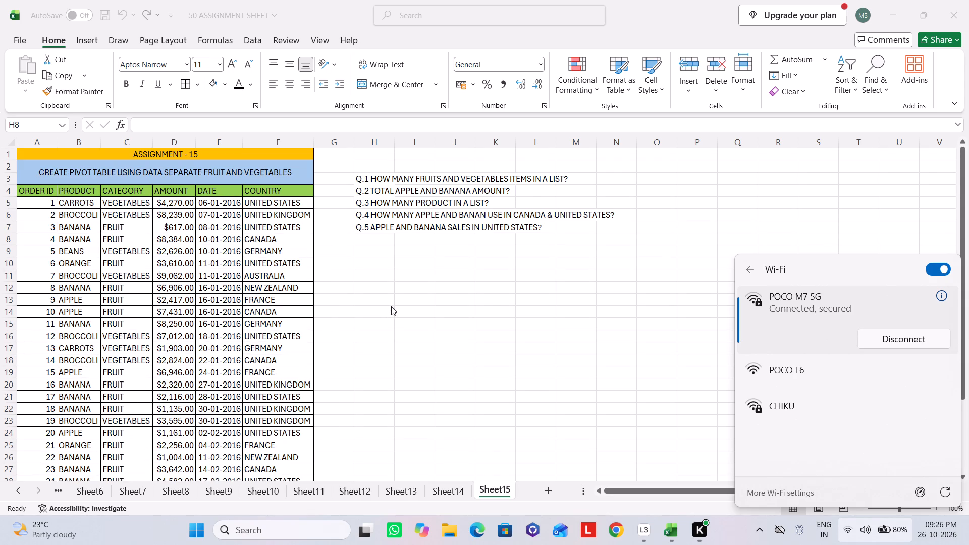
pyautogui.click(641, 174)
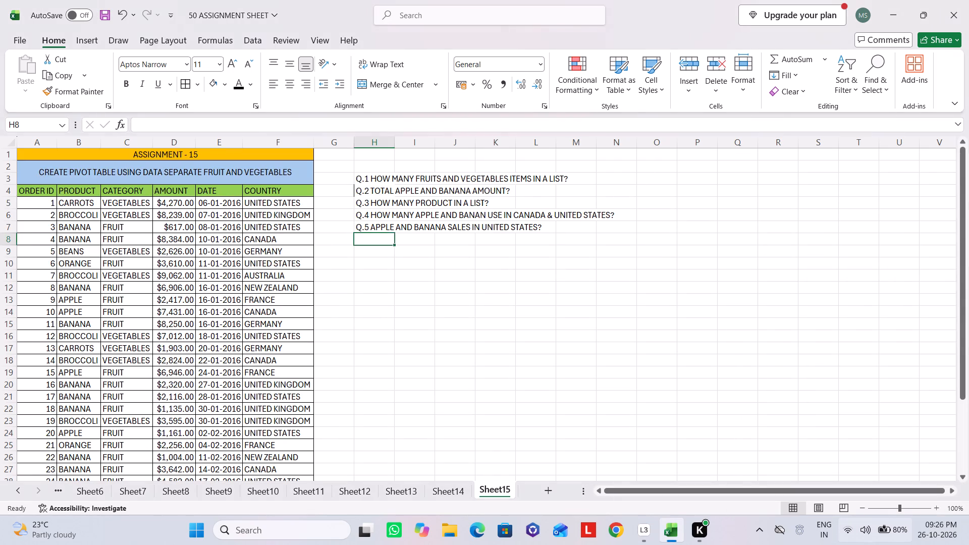
# Connect the computer to the open Wi-Fi network POCO F6 and return to the sheet with cell O3 selected.
pyautogui.click(643, 180)
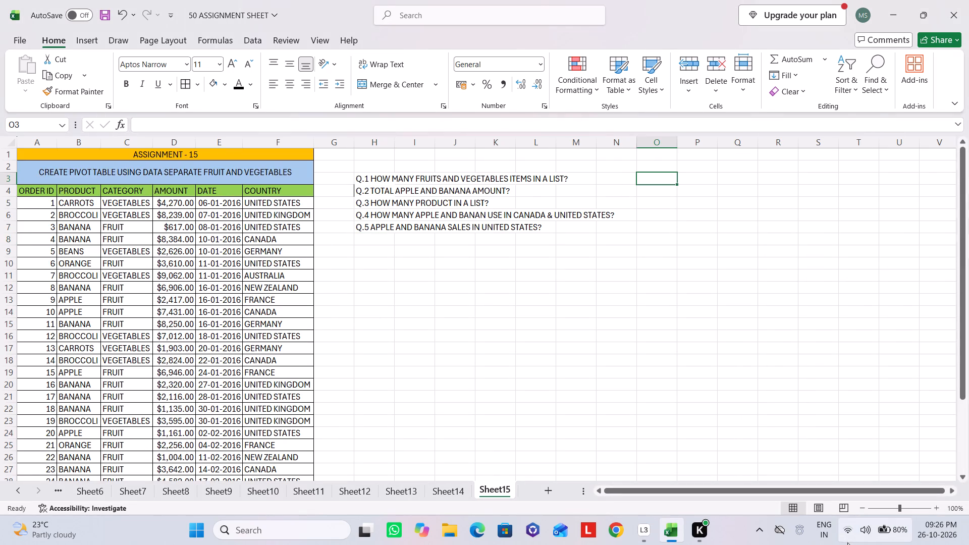
pyautogui.click(846, 533)
pyautogui.click(801, 294)
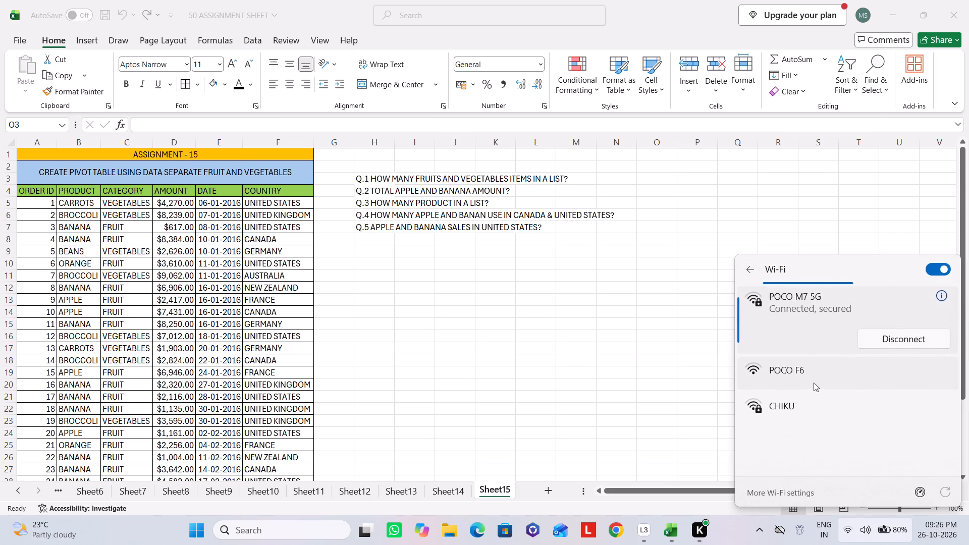
pyautogui.click(809, 377)
pyautogui.click(906, 429)
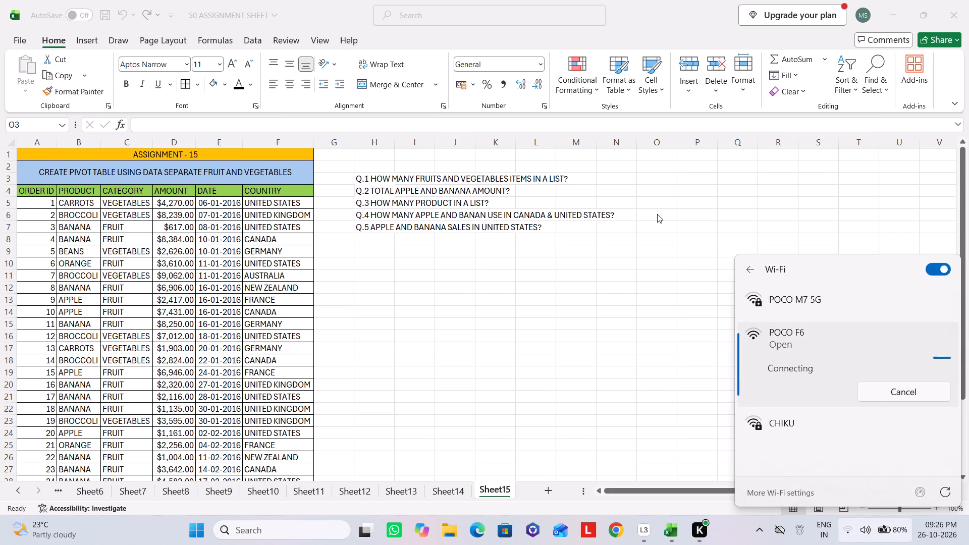
pyautogui.click(658, 176)
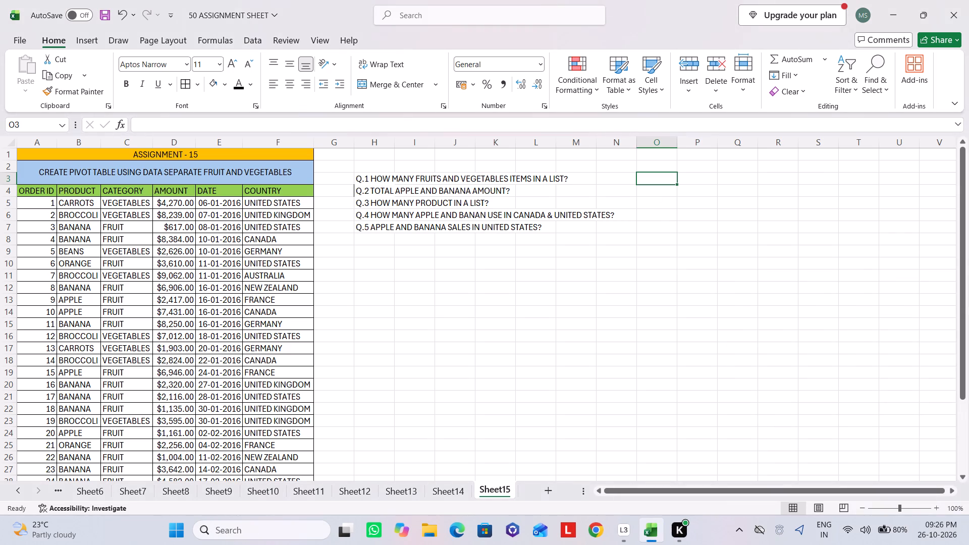
# Enter the formula hint for Q.1 in cell O3: "USE OF FORMULA COUNTIF".
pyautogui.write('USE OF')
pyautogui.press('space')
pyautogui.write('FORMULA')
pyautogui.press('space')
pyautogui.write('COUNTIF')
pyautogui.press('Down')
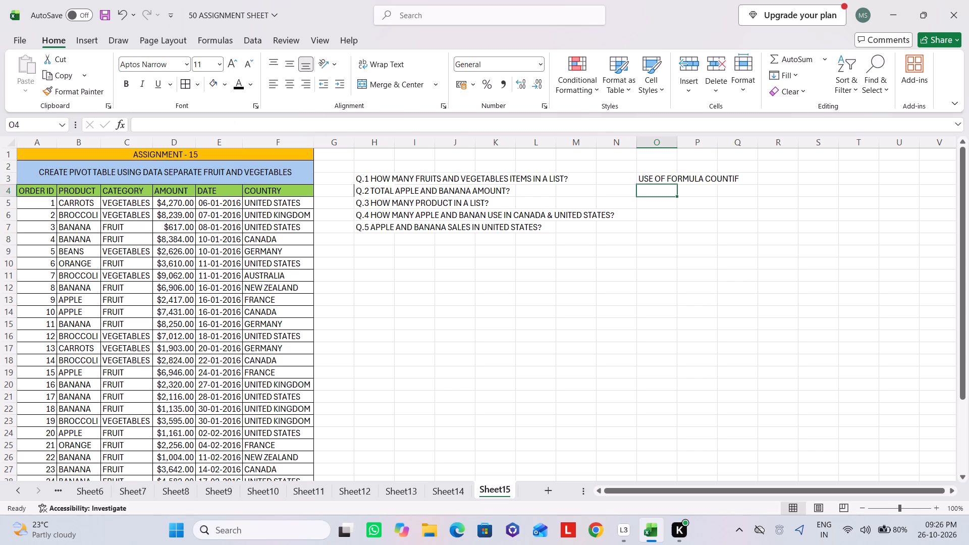
# Start the formula hint for Q.2 in cell O4 with the text "USE OF FORMULA".
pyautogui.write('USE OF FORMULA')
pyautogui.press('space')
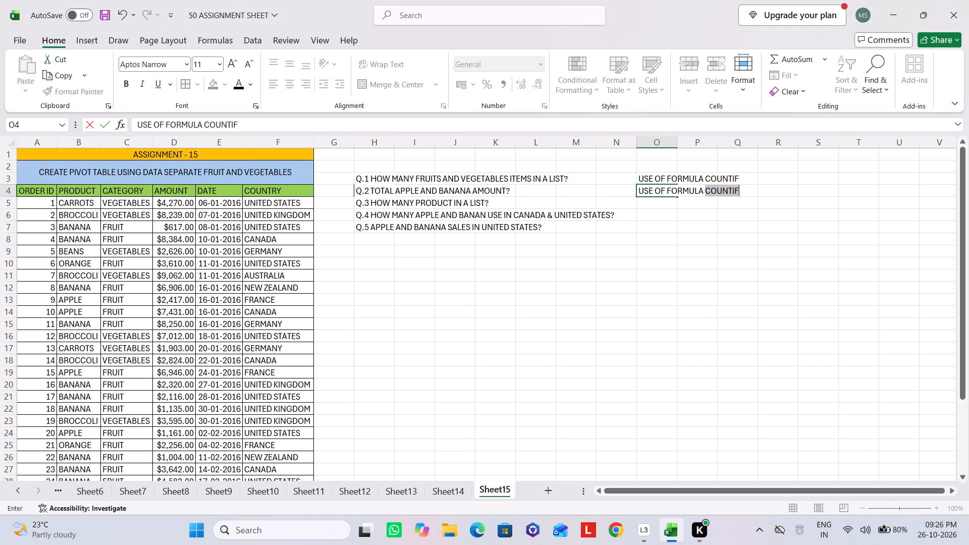
# Complete the formula hint for Q.2 in O4 so that it reads "USE OF FORMULA SUMIF".
pyautogui.write('SUMIF')
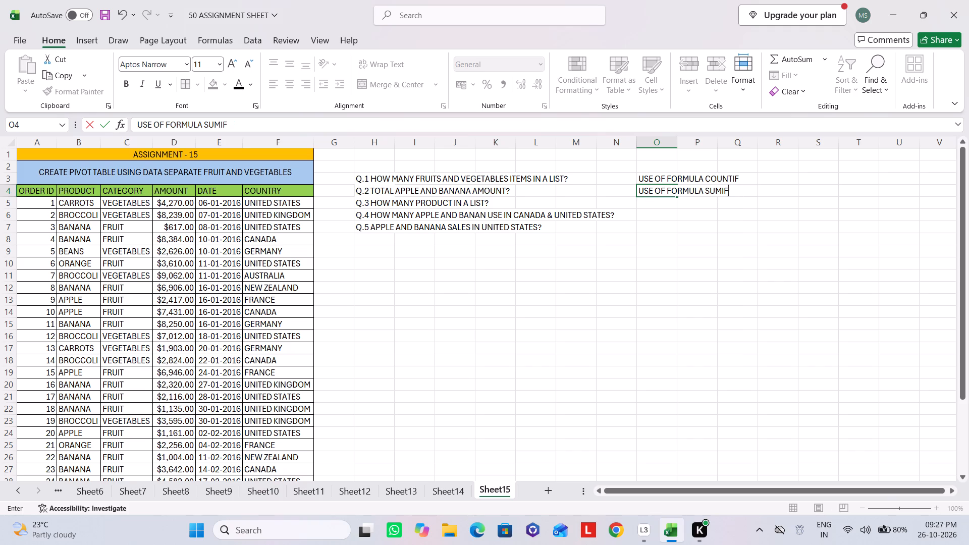
pyautogui.press('Left')
pyautogui.press('Right')
pyautogui.press('Down')
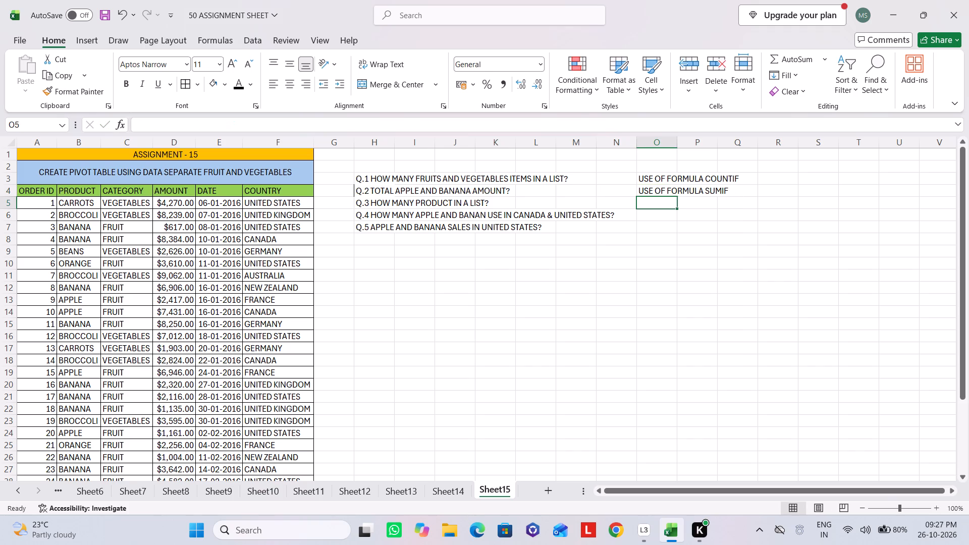
# Enter the formula hint "USE OF COUNTA" for Q.3 in cell O5.
pyautogui.write('USE OF CONTA')
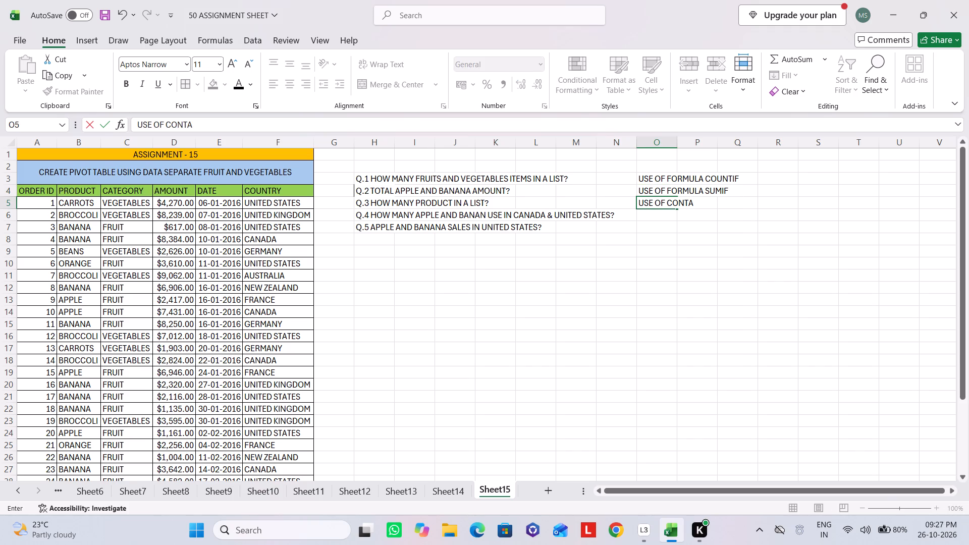
pyautogui.press('BackSpace')
pyautogui.press('BackSpace')
pyautogui.press('BackSpace')
pyautogui.write('UNTA')
pyautogui.press('Down')
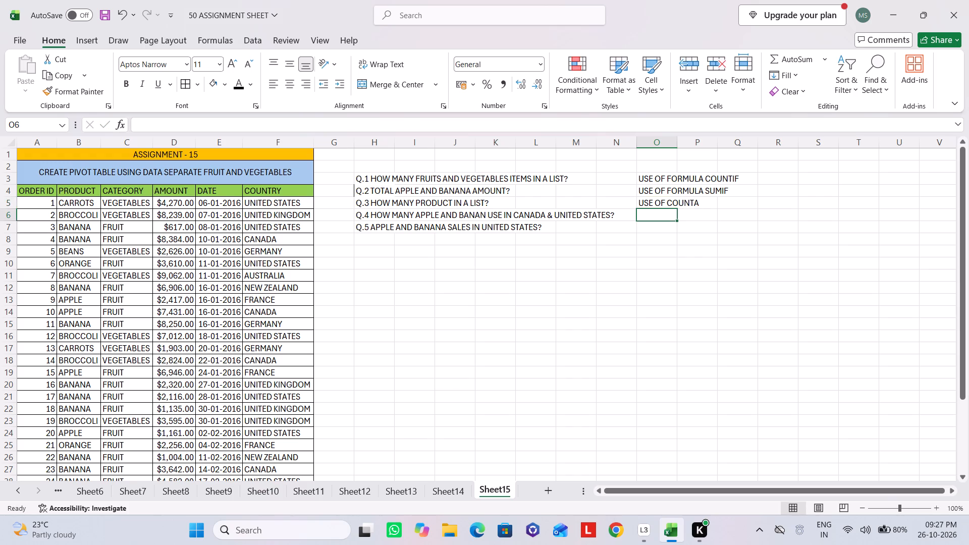
# Enter the formula hint "USE OF COUNTIFS" for Q.4 in cell O6.
pyautogui.write('USE OF COUNT')
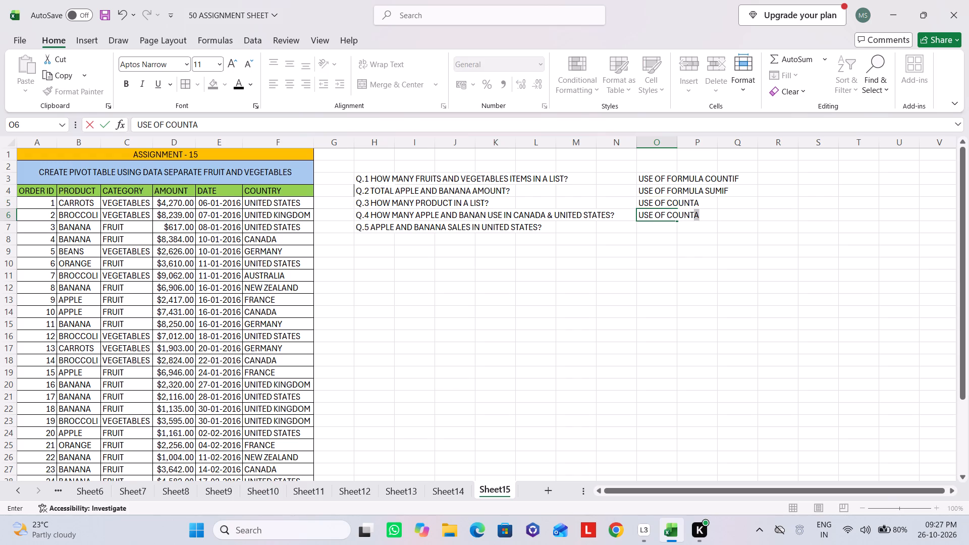
pyautogui.write('IFS')
pyautogui.press('Down')
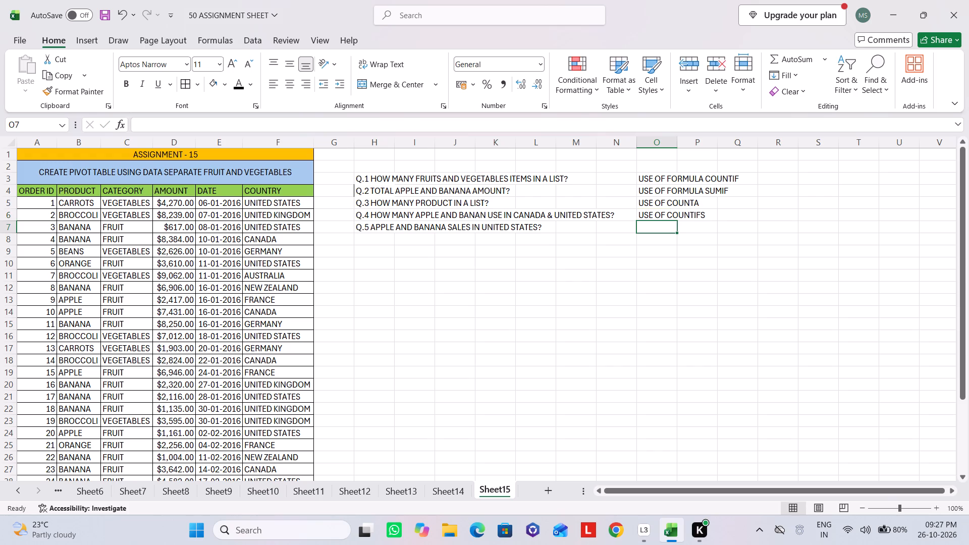
# Enter the formula hint "USE OF SUMIFS" for Q.5 in cell O7.
pyautogui.write('USE OF CUM')
pyautogui.press('BackSpace')
pyautogui.press('BackSpace')
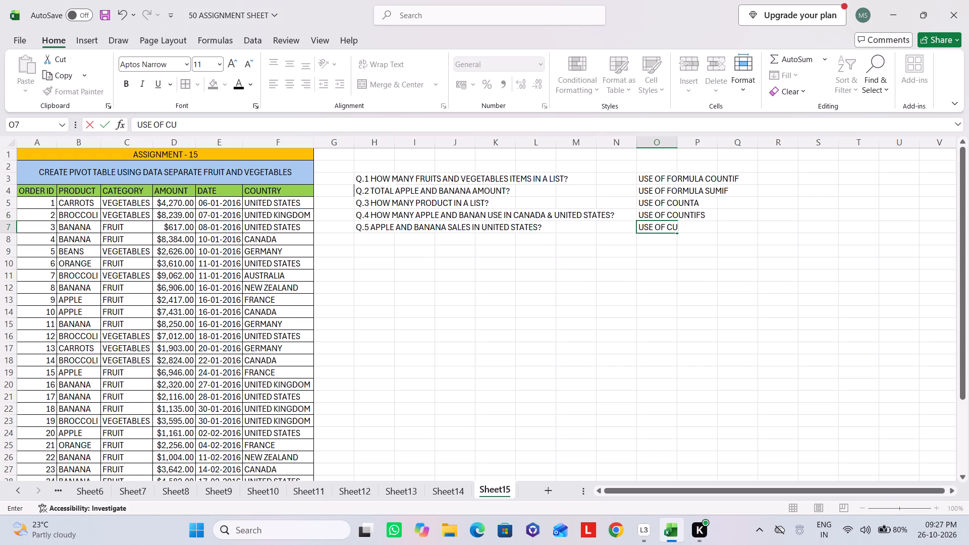
pyautogui.press('BackSpace')
pyautogui.write('SUMIFS')
# Fill the questions and formula hints block H3:Q7 with a grey theme colour.
pyautogui.moveTo(357, 177); pyautogui.dragTo(365, 178)
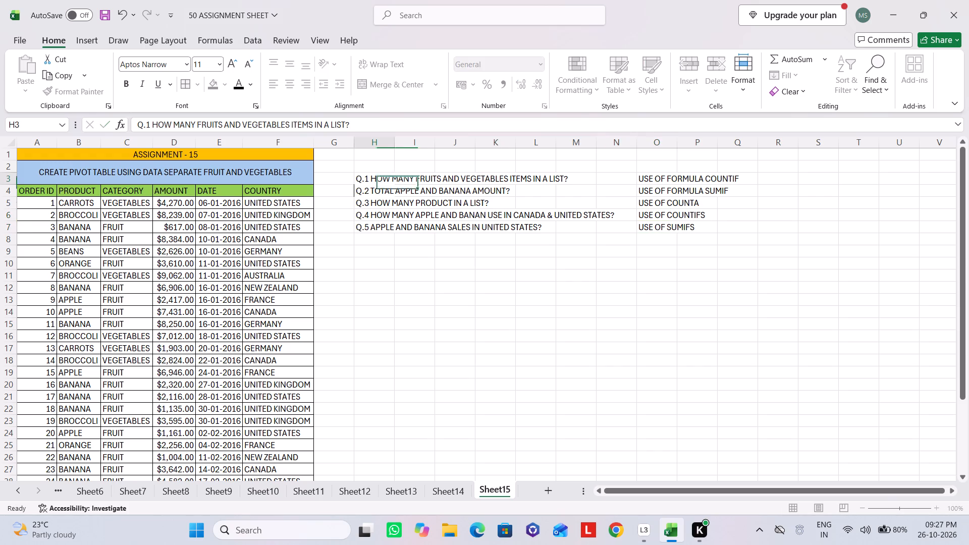
pyautogui.moveTo(365, 178); pyautogui.dragTo(720, 225)
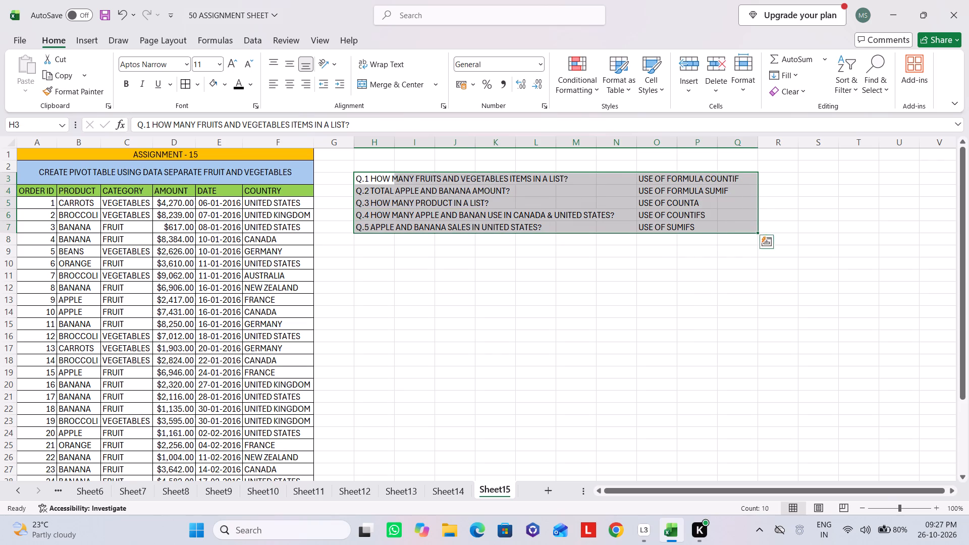
pyautogui.click(225, 83)
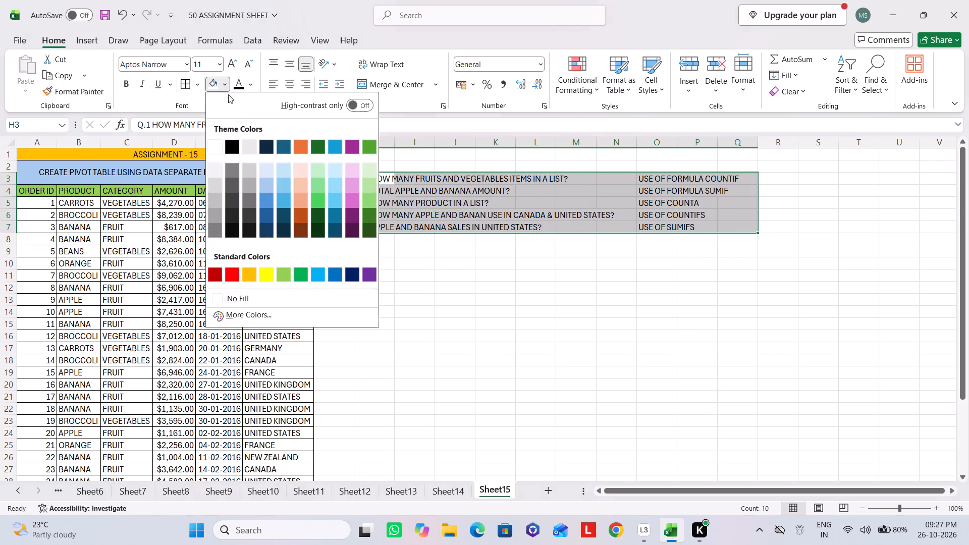
pyautogui.click(250, 181)
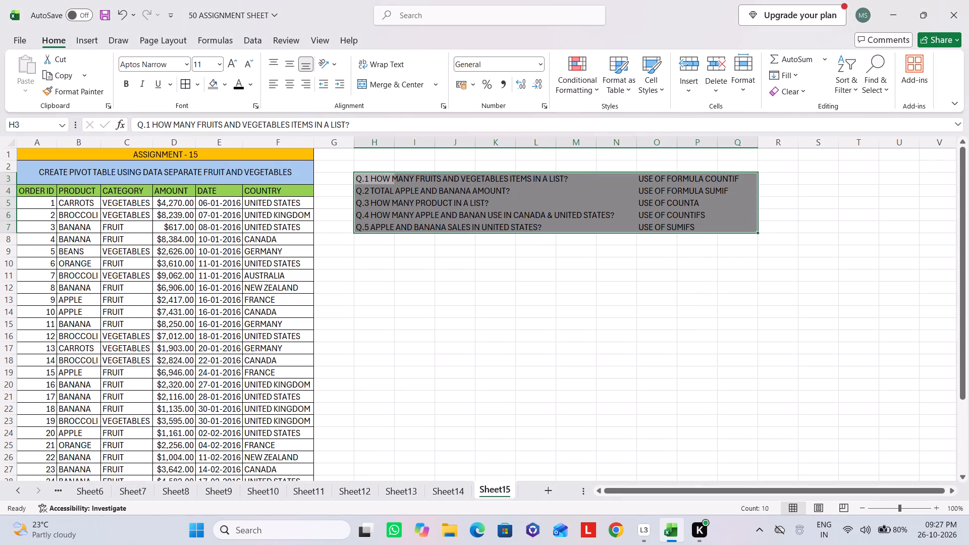
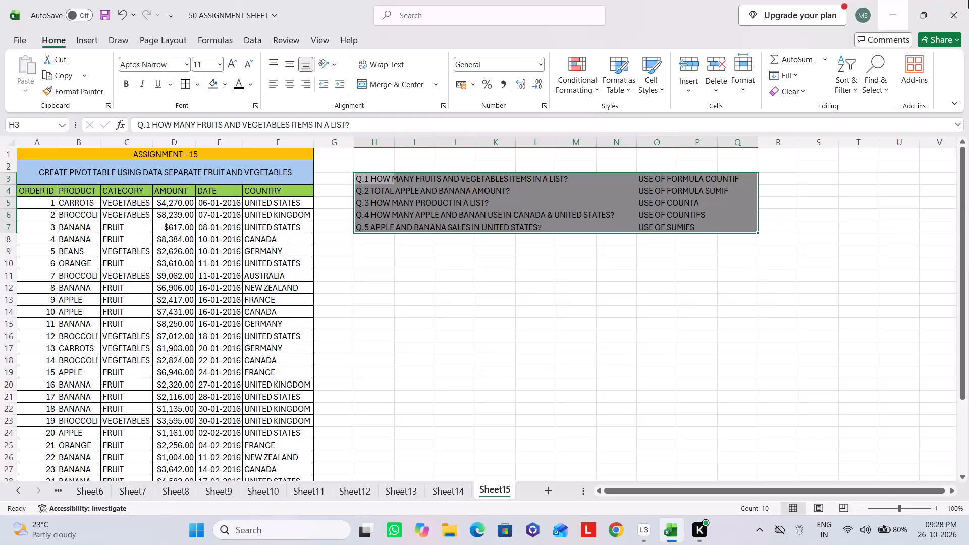
# Review the Assignment 15 order table and the questions block from the heading to the last order row.
pyautogui.scroll(-4, 565, 500)
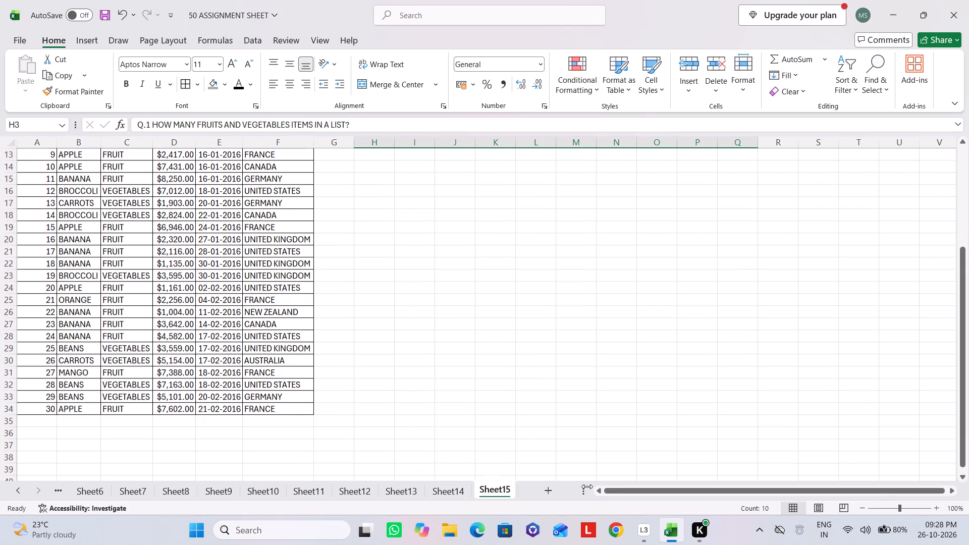
pyautogui.scroll(2, 587, 486)
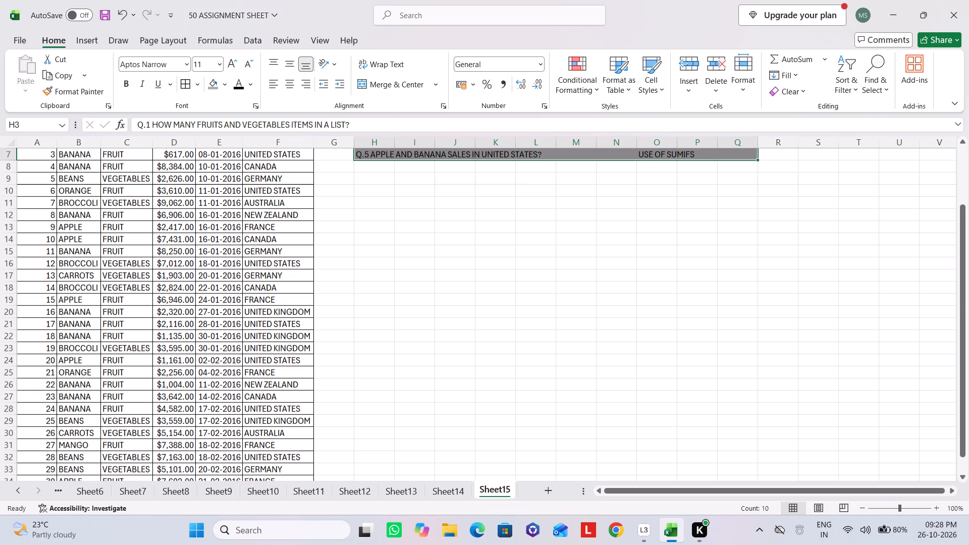
pyautogui.scroll(4, 458, 407)
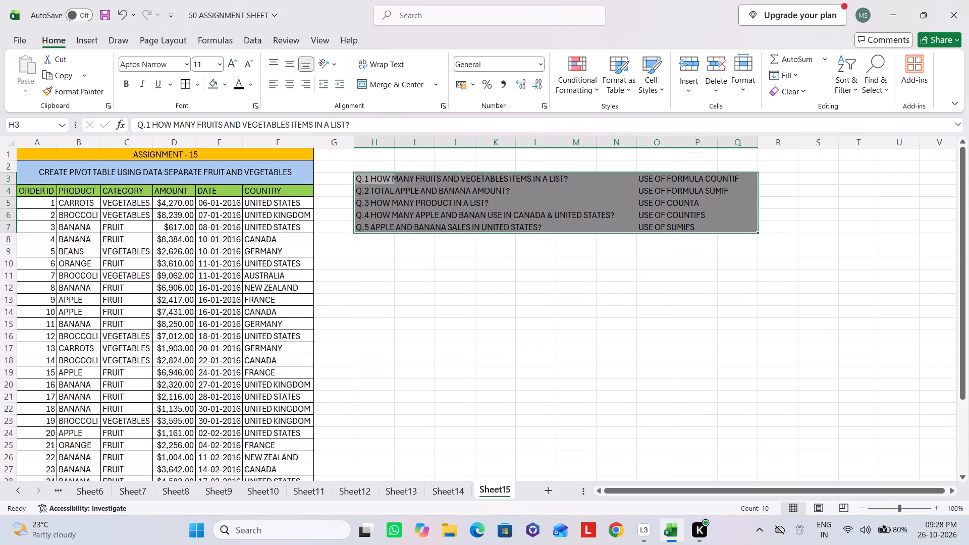
pyautogui.scroll(-5, 453, 433)
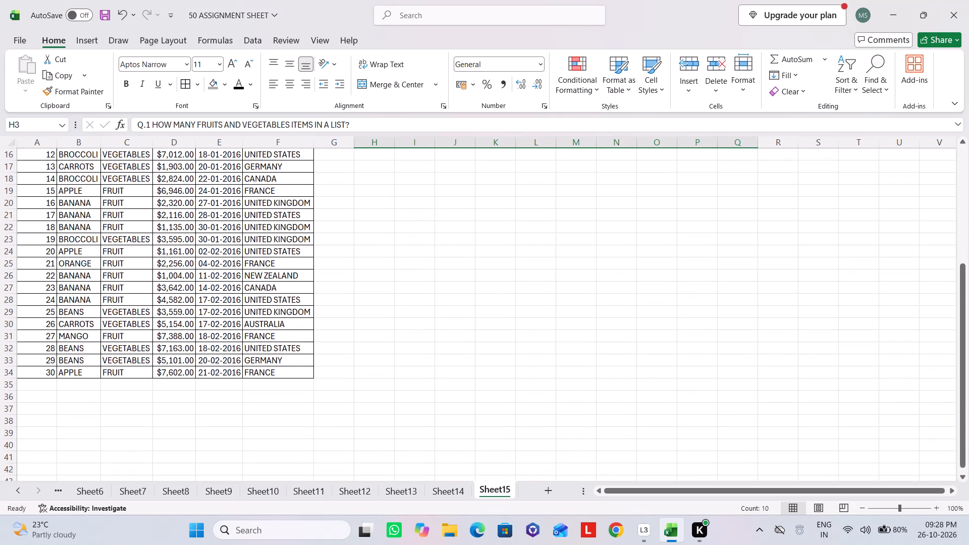
pyautogui.scroll(-8, 453, 433)
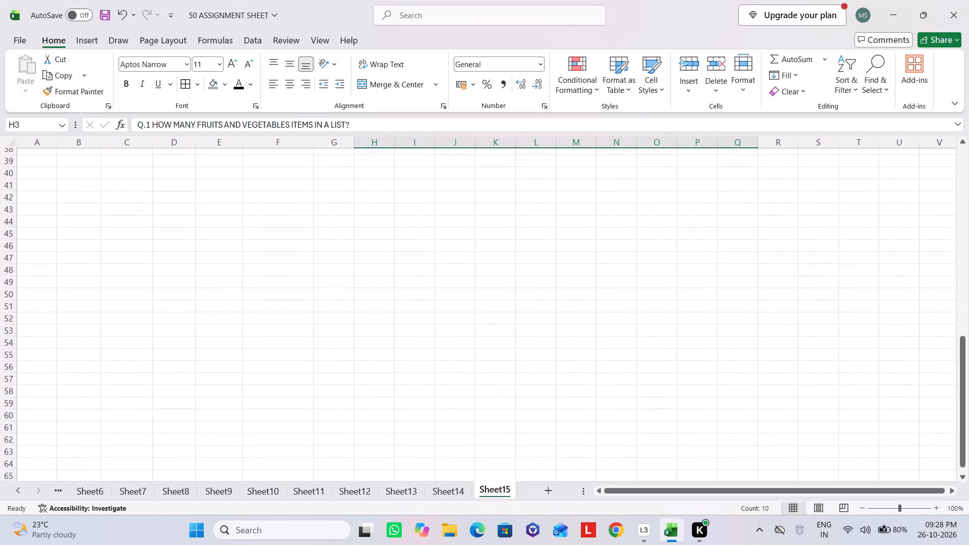
pyautogui.scroll(-8, 453, 432)
pyautogui.scroll(6, 453, 431)
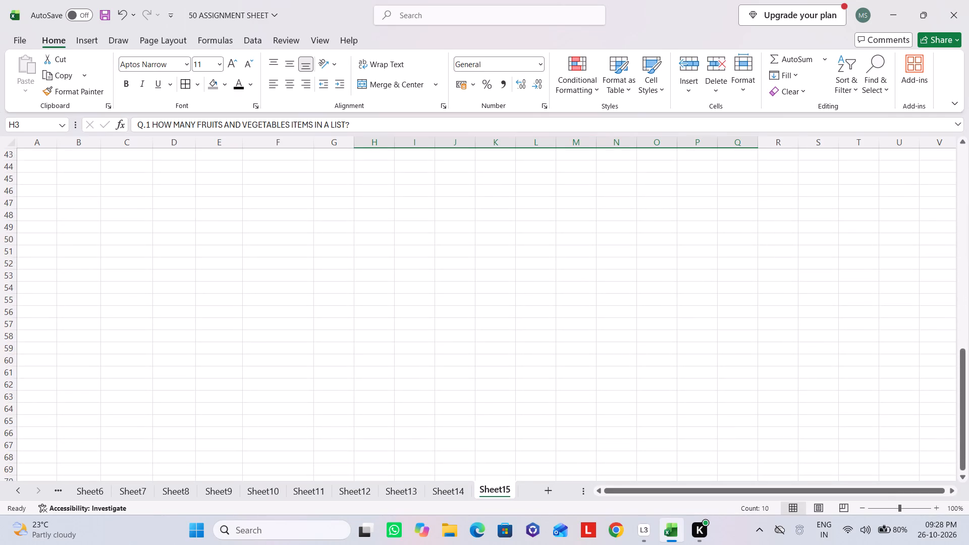
pyautogui.scroll(17, 453, 430)
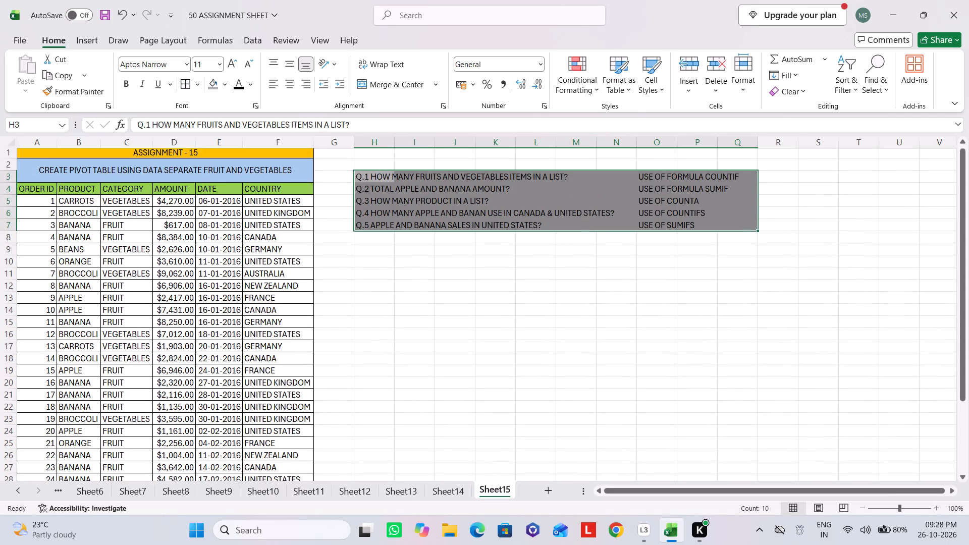
pyautogui.scroll(5, 453, 429)
pyautogui.scroll(-4, 606, 223)
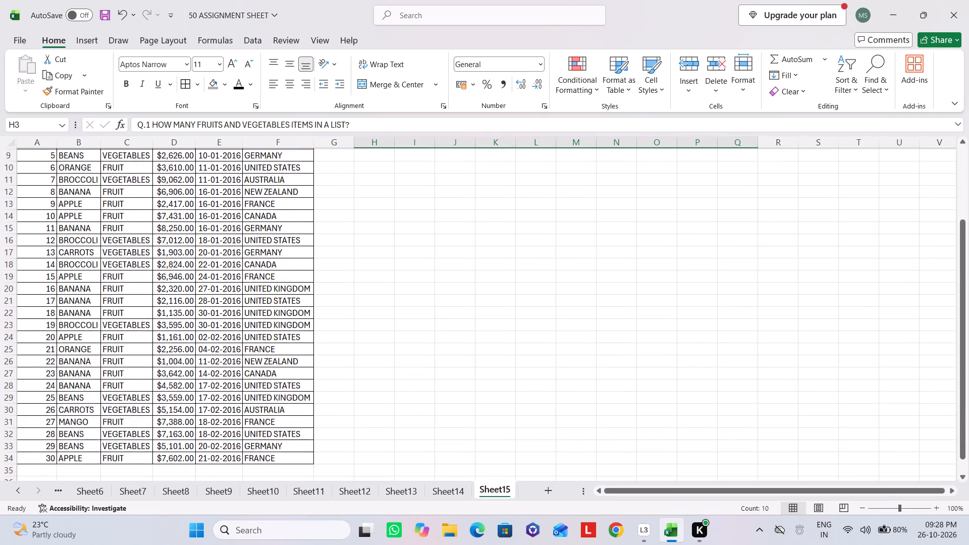
pyautogui.scroll(-5, 600, 224)
pyautogui.scroll(3, 600, 234)
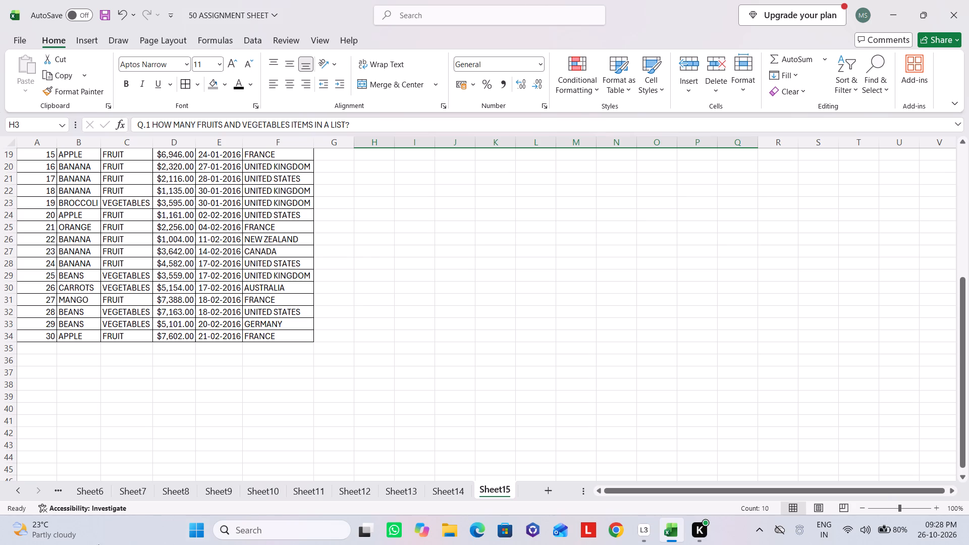
pyautogui.scroll(-4, 92, 536)
pyautogui.scroll(4, 92, 534)
pyautogui.scroll(2, 86, 457)
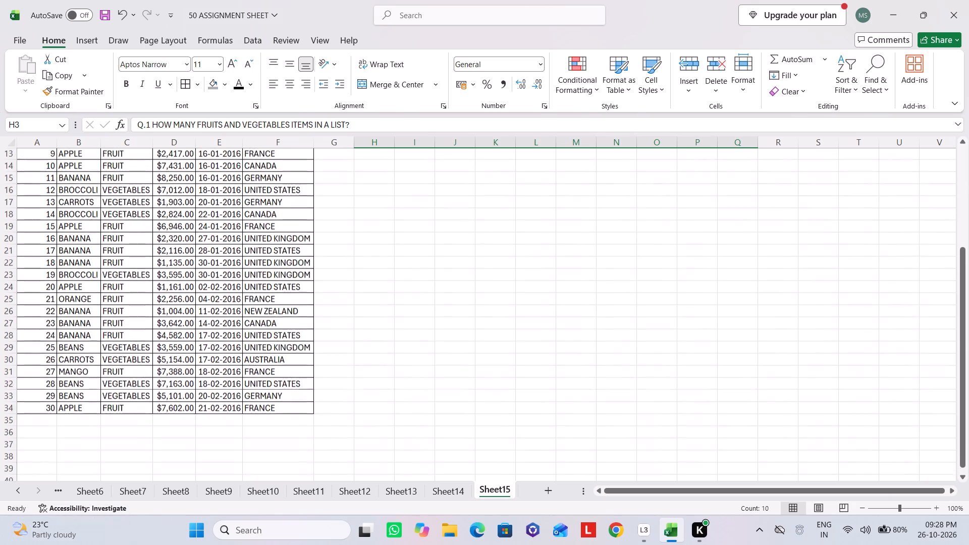
pyautogui.scroll(11, 281, 457)
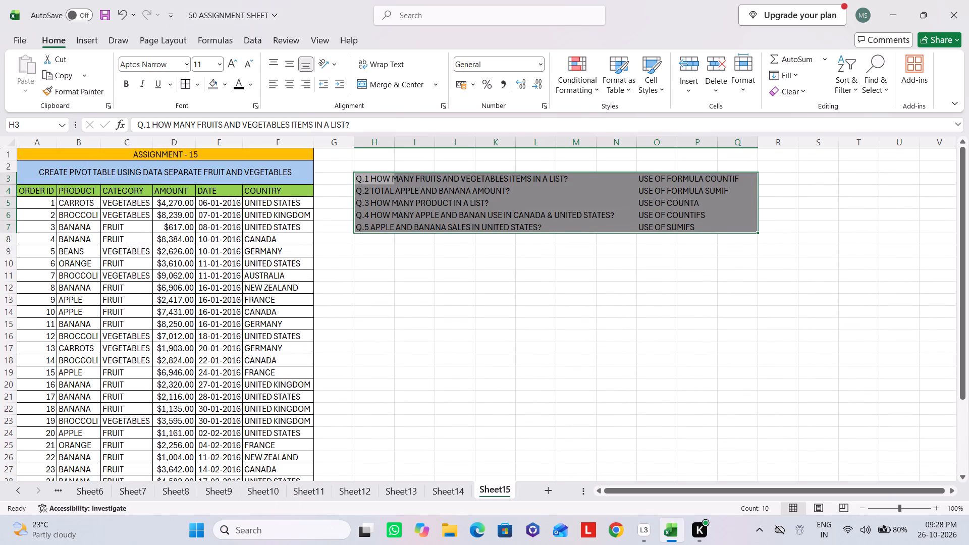
# Save the workbook with the completed Assignment 15 sheet.
pyautogui.hotkey('ctrl', 's')
pyautogui.scroll(1, 176, 456)
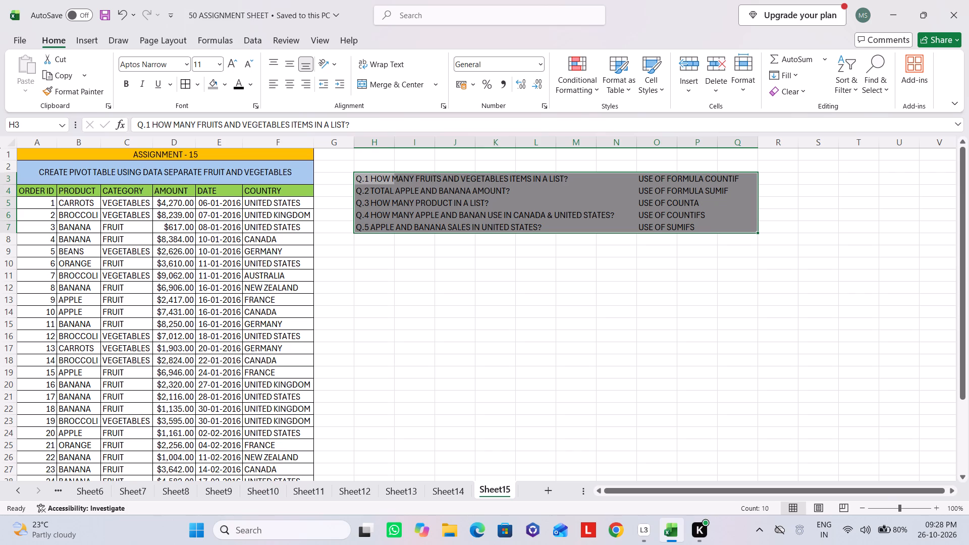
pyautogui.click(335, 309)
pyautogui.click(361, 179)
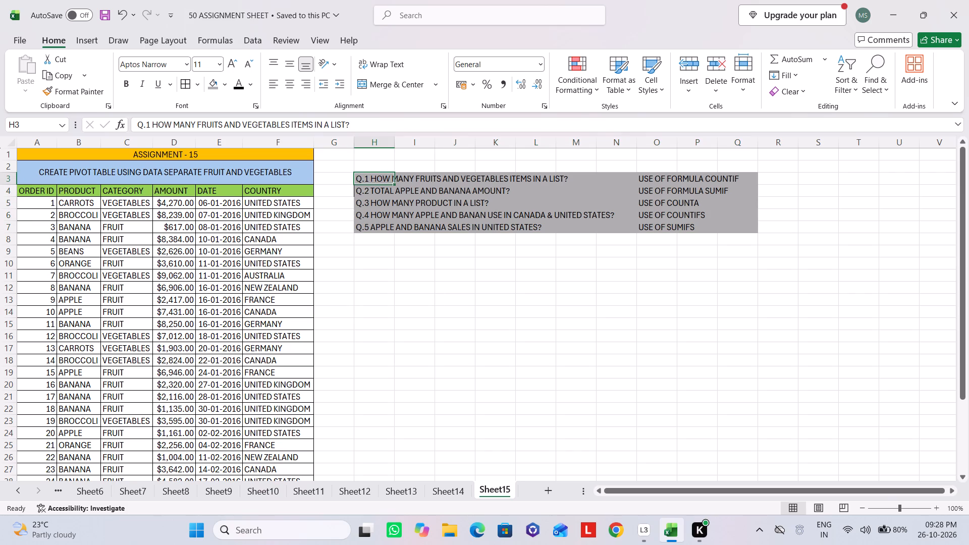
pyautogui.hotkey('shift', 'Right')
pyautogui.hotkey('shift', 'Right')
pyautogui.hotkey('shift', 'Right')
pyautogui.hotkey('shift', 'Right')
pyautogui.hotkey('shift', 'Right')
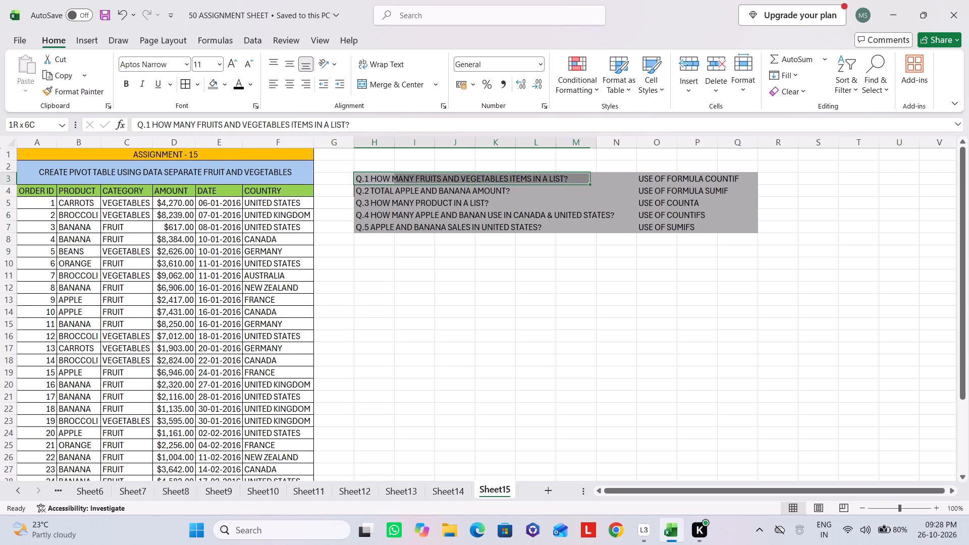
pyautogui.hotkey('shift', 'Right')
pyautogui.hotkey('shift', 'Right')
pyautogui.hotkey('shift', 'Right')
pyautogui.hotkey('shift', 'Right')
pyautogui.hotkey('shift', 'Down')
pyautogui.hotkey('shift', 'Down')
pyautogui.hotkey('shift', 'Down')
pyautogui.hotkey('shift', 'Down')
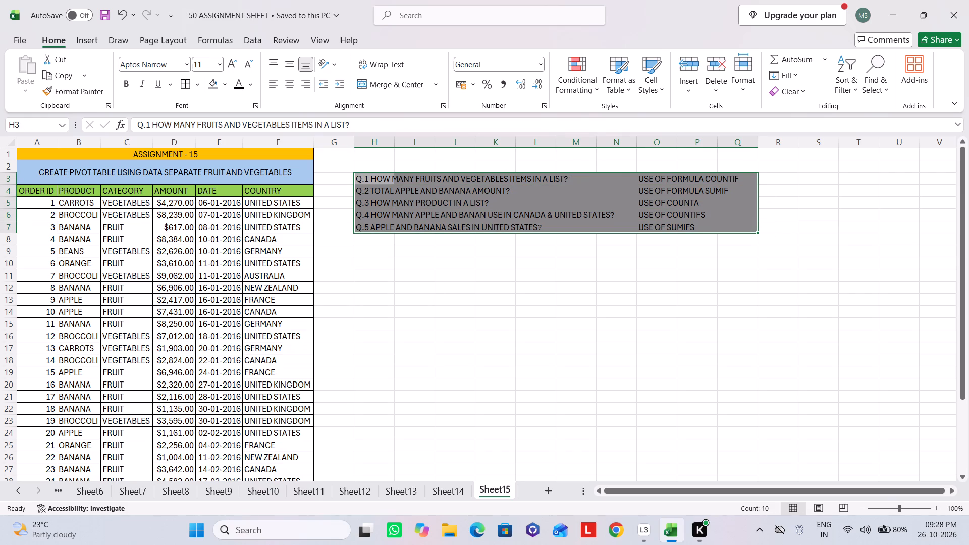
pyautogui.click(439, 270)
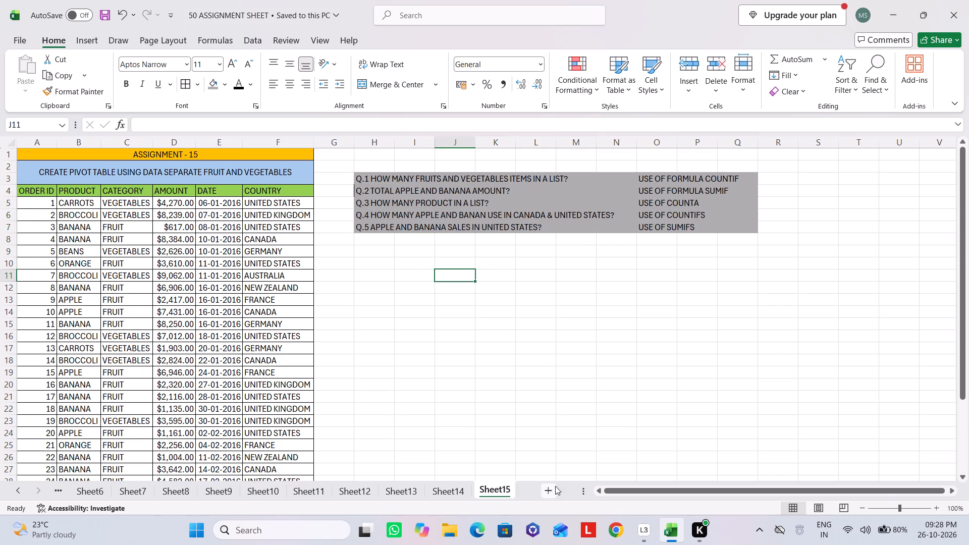
# Add a new blank worksheet after Sheet15.
pyautogui.click(546, 490)
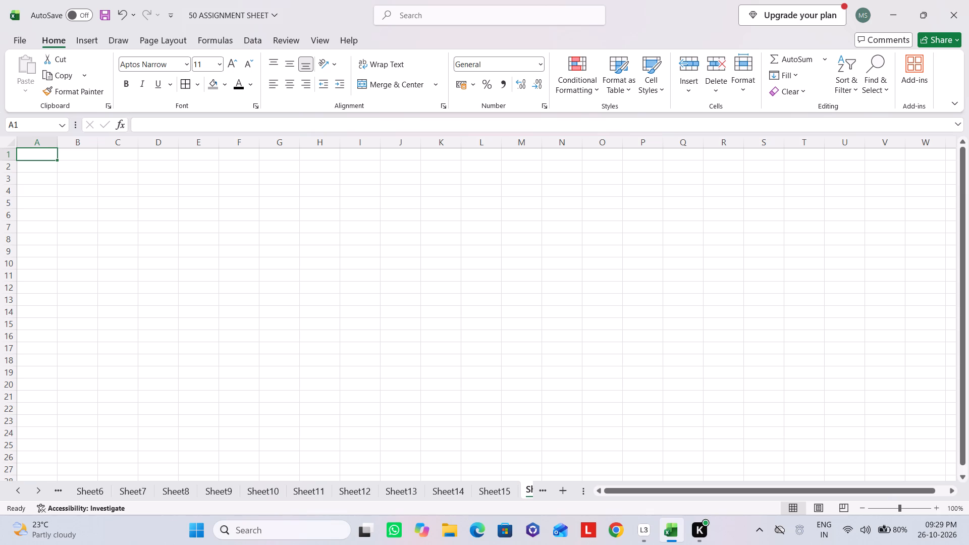
# Merge and centre cells A1:D1 and enter the title "ASSIGNMENT - 16".
pyautogui.hotkey('shift', 'Right')
pyautogui.hotkey('shift', 'Right')
pyautogui.hotkey('shift', 'Right')
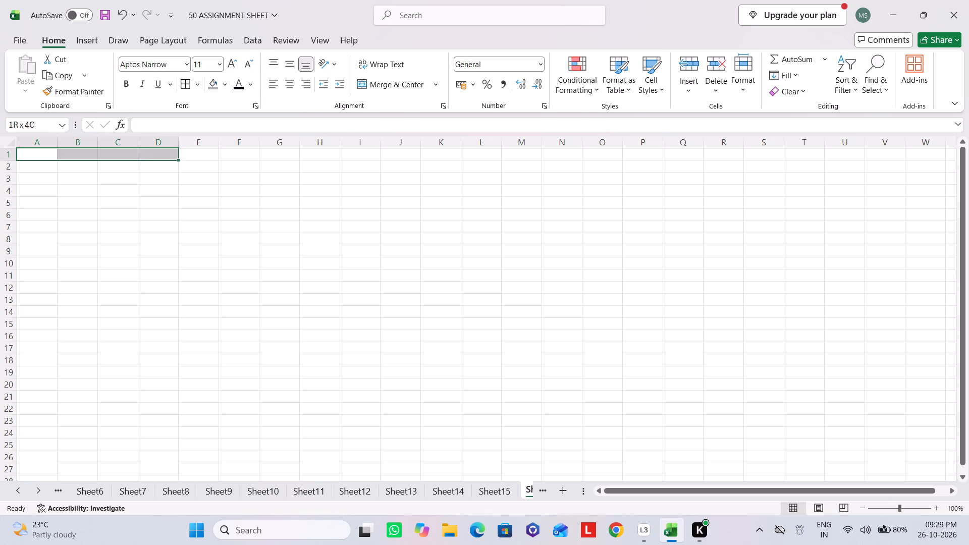
pyautogui.click(407, 82)
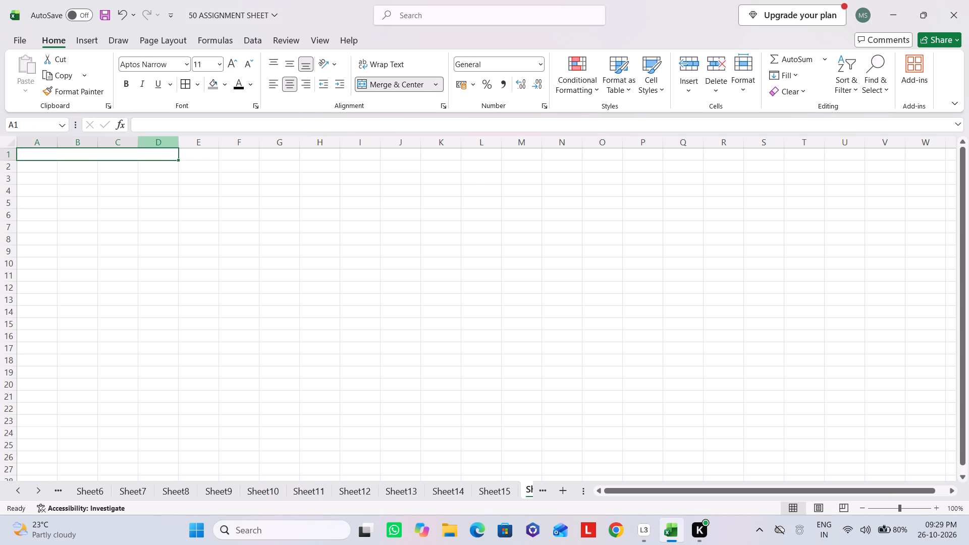
pyautogui.doubleClick(62, 156)
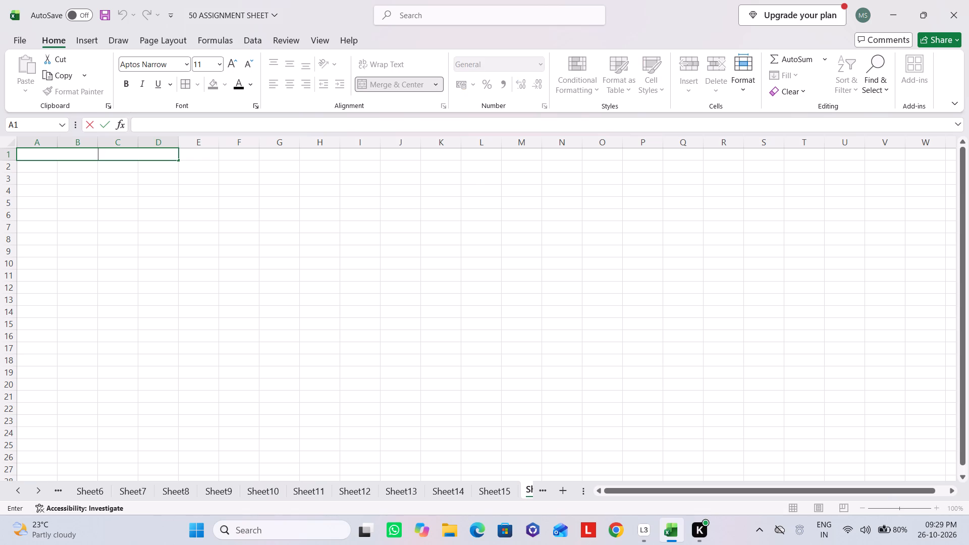
pyautogui.write('ASSIGN')
pyautogui.write('MENT')
pyautogui.press('space')
pyautogui.write('- 16')
pyautogui.press('Down')
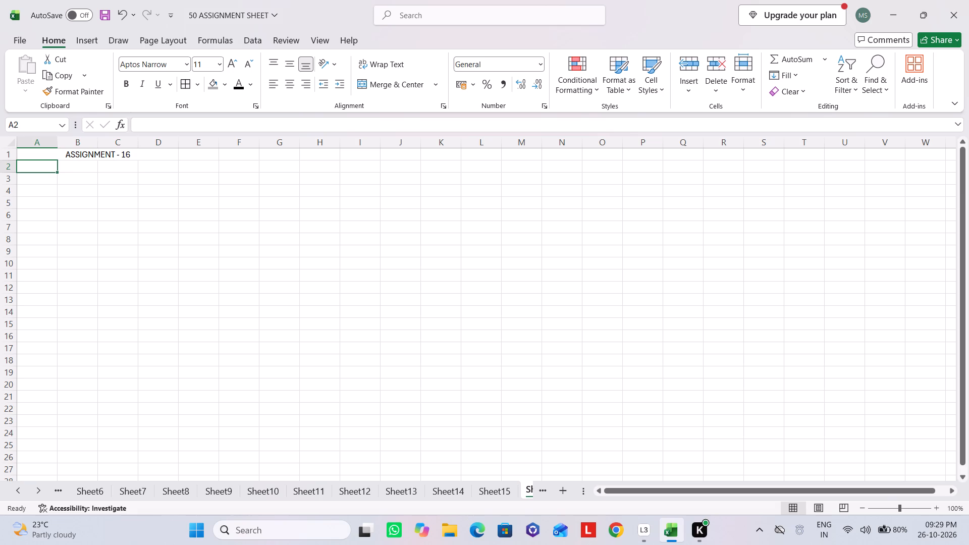
# Enter the instruction "USE OF FORMULAS - COUNTIF, COUNTIFS, AND SUMIFS AND VLOOKUP" in cell A2 beneath the title.
pyautogui.hotkey('shift', 'Right')
pyautogui.hotkey('shift', 'Right')
pyautogui.hotkey('shift', 'Right')
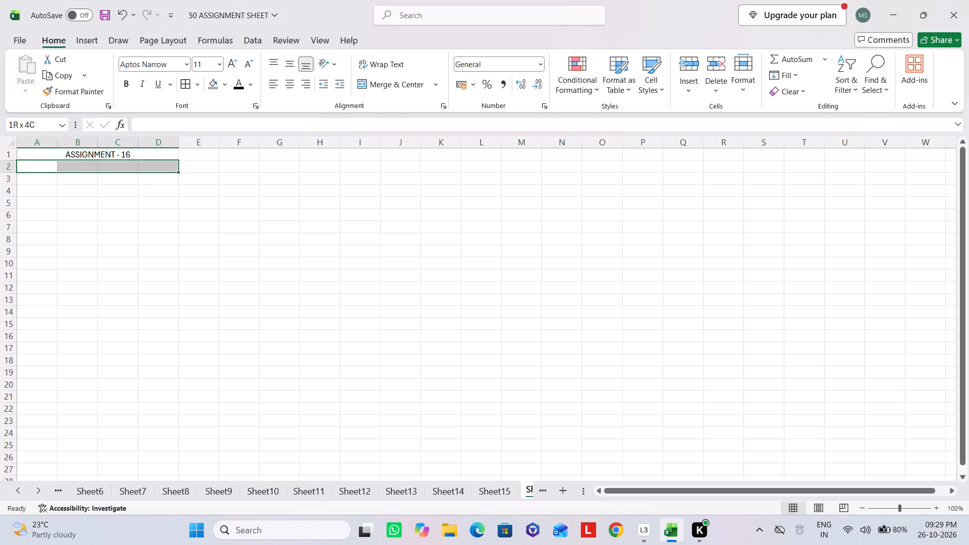
pyautogui.write('USE OF')
pyautogui.press('space')
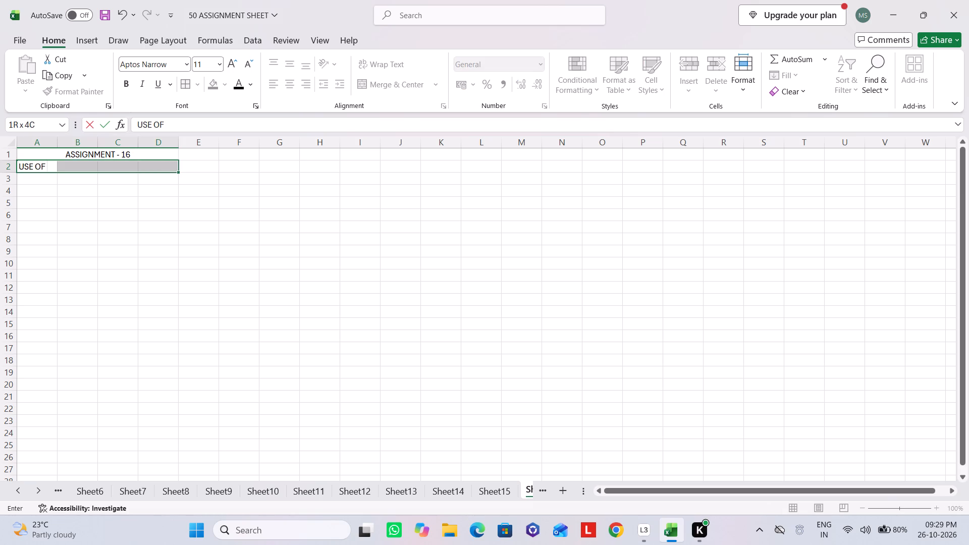
pyautogui.write('FORMULAS - COUNTIF,')
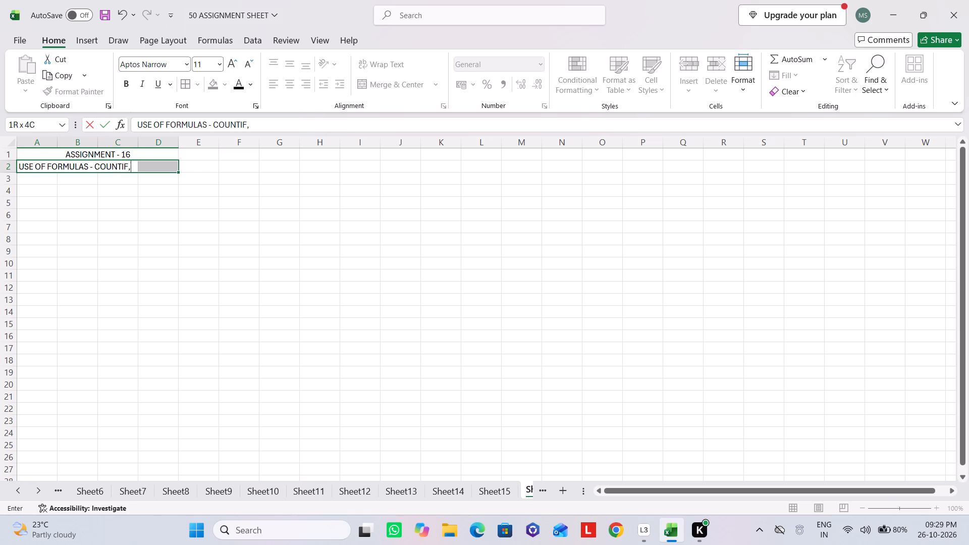
pyautogui.press('space')
pyautogui.write('COUNTIFS, AND SUMIFS AND VLOOKUP')
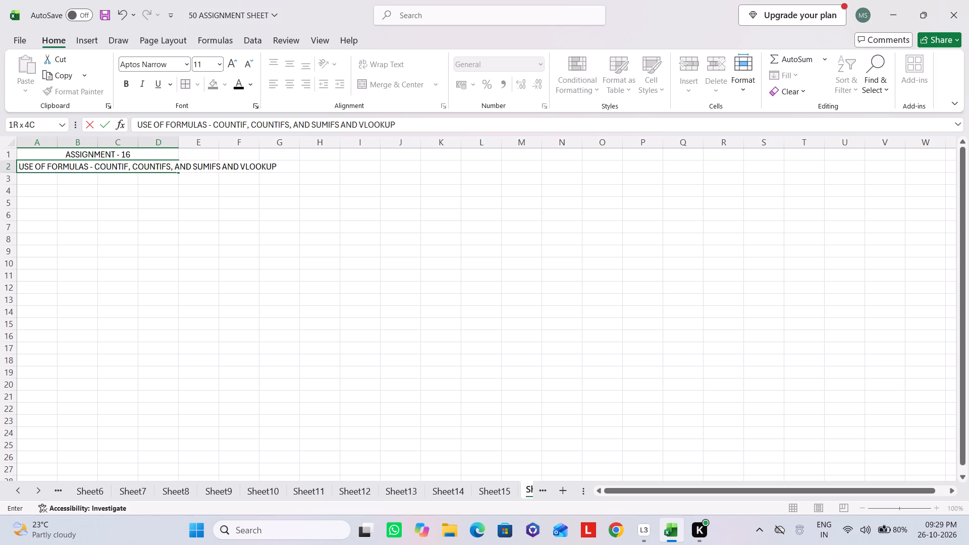
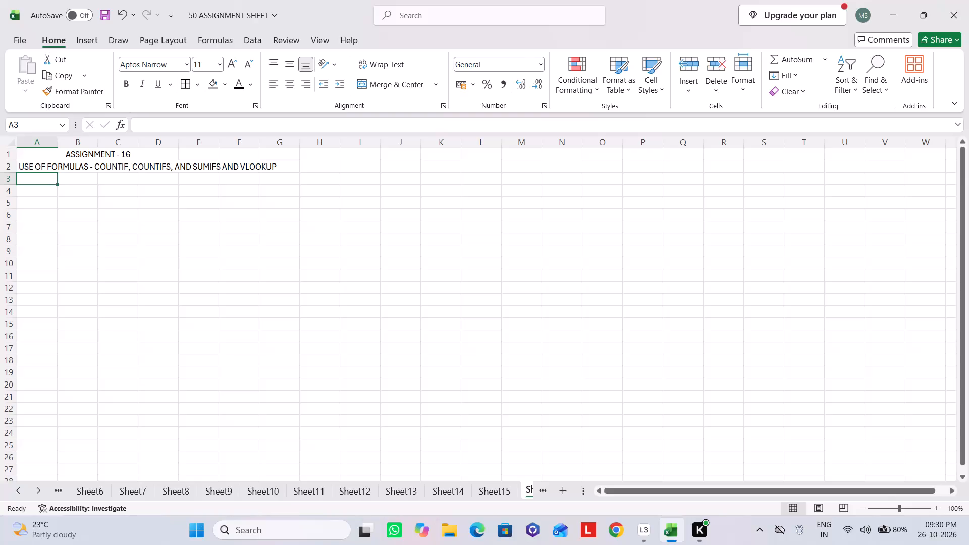
# Enter the column headers NAME, GENDER, COUNTRY and SCORE in cells A3 to D3.
pyautogui.write('NAME')
pyautogui.press('Tab')
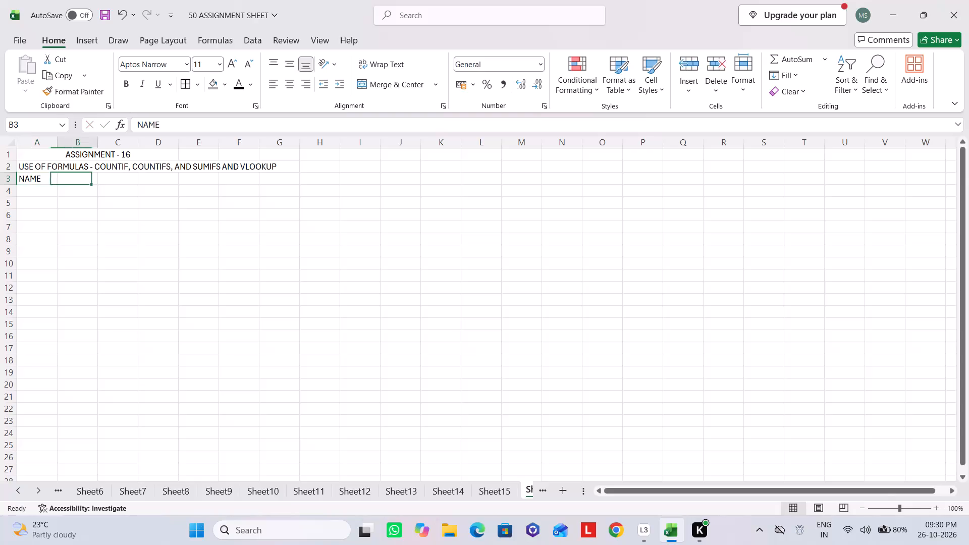
pyautogui.write('GENDRE')
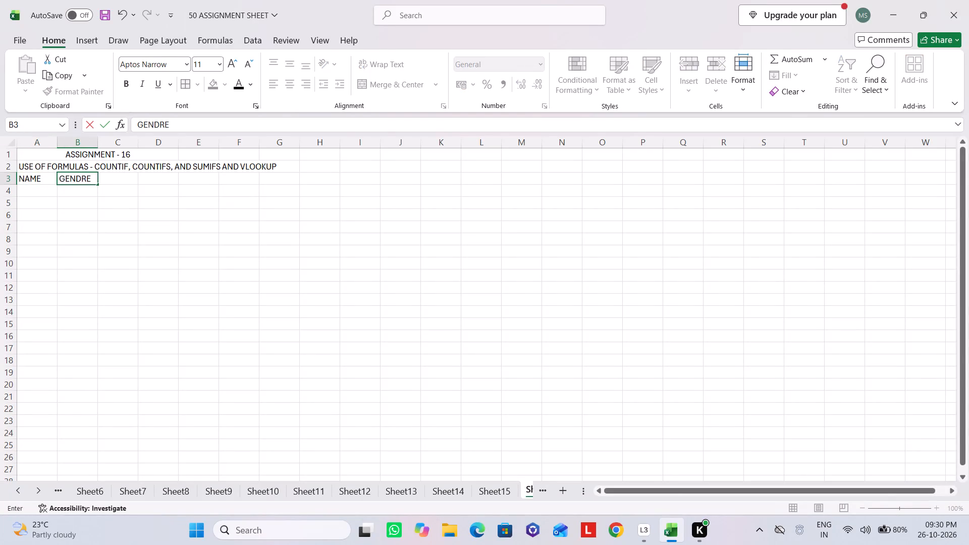
pyautogui.press('BackSpace')
pyautogui.press('BackSpace')
pyautogui.write('AR')
pyautogui.press('BackSpace')
pyautogui.press('BackSpace')
pyautogui.write('WER')
pyautogui.press('BackSpace')
pyautogui.press('BackSpace')
pyautogui.press('BackSpace')
pyautogui.write('ER')
pyautogui.press('Tab')
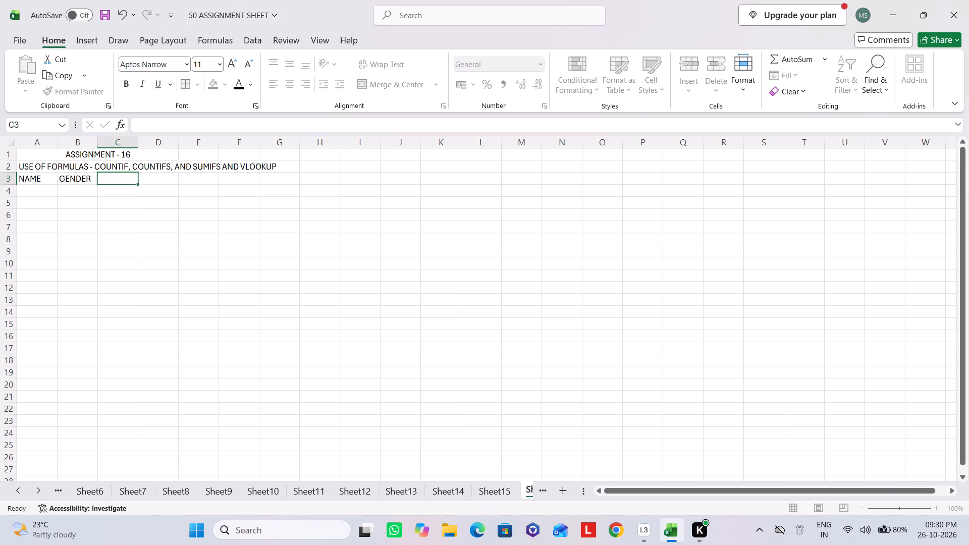
pyautogui.write('COUNTRY')
pyautogui.press('Tab')
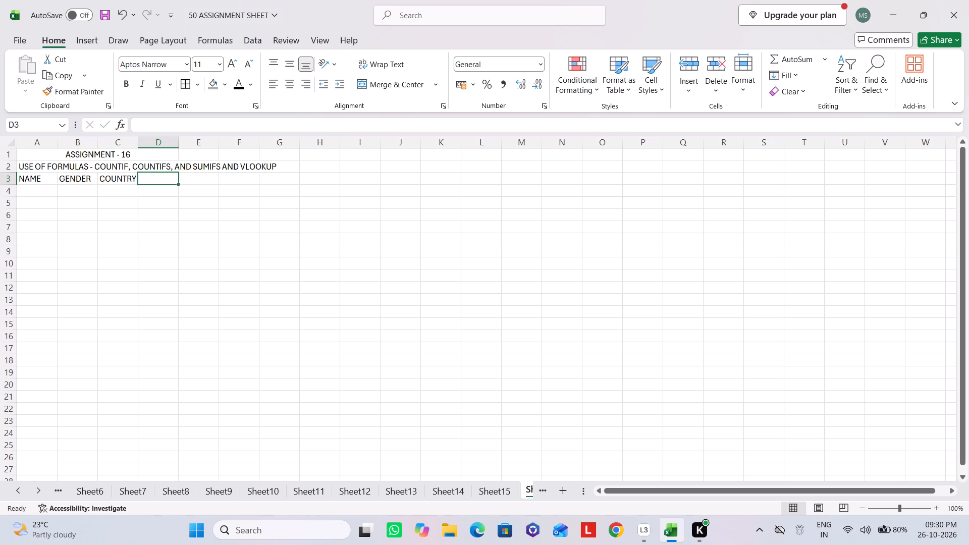
pyautogui.write('SCORE')
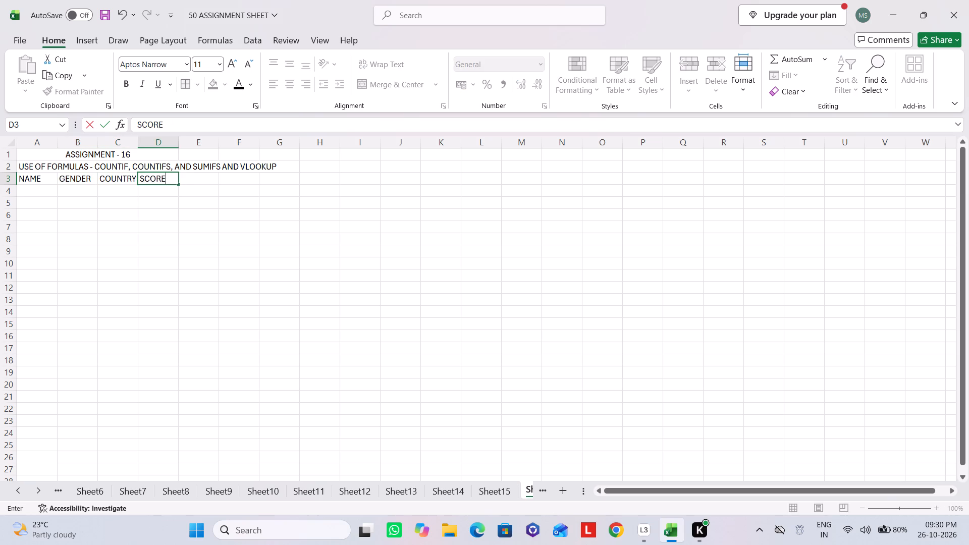
# Fill cells A4 to A8 of the NAME column with RICHARD, JENNIFER, JAMES, LISA and SHARON.
pyautogui.click(34, 189)
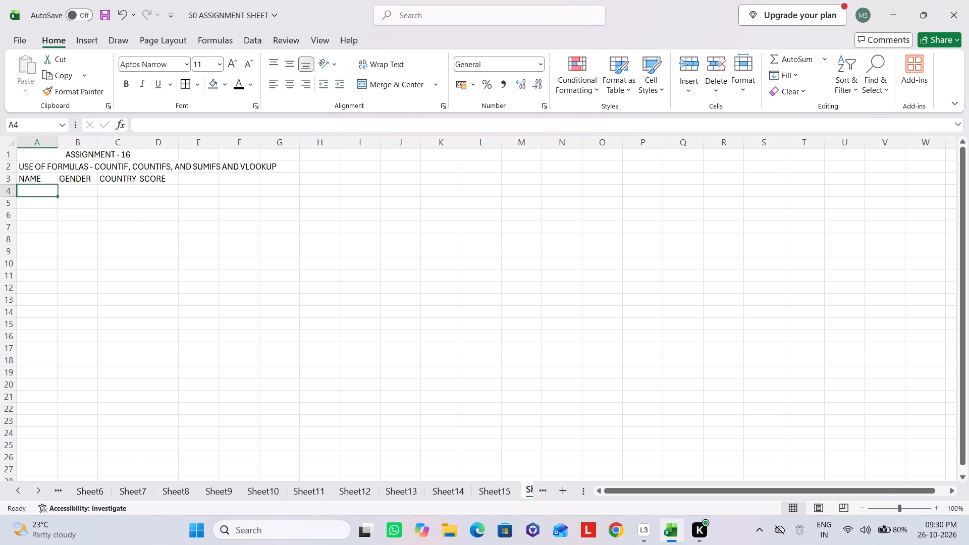
pyautogui.write('RICHARD')
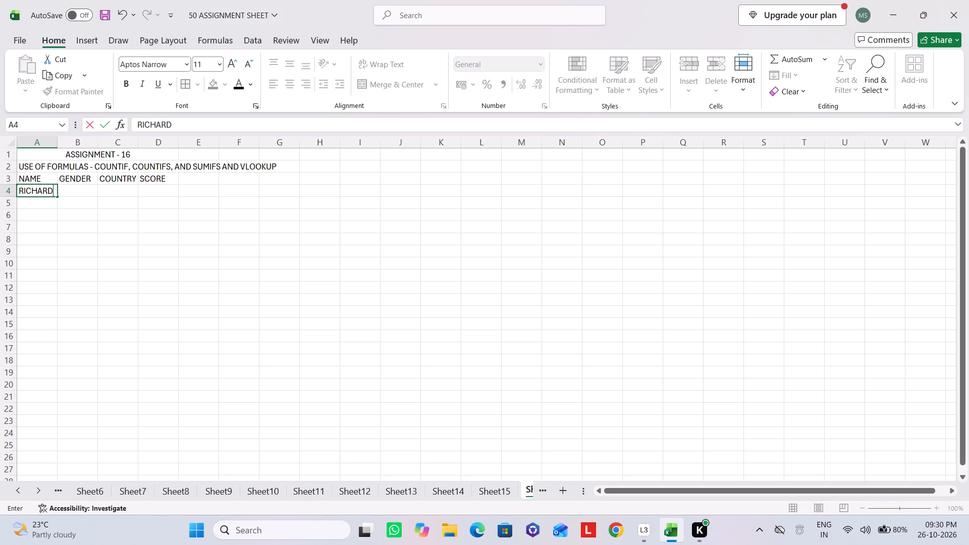
pyautogui.press('Down')
pyautogui.write('JENNI')
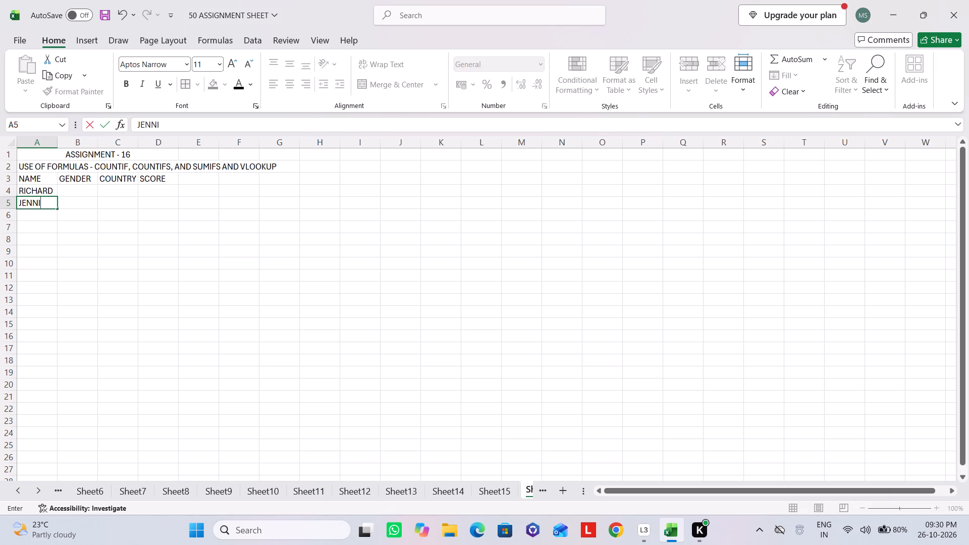
pyautogui.write('FER')
pyautogui.press('Down')
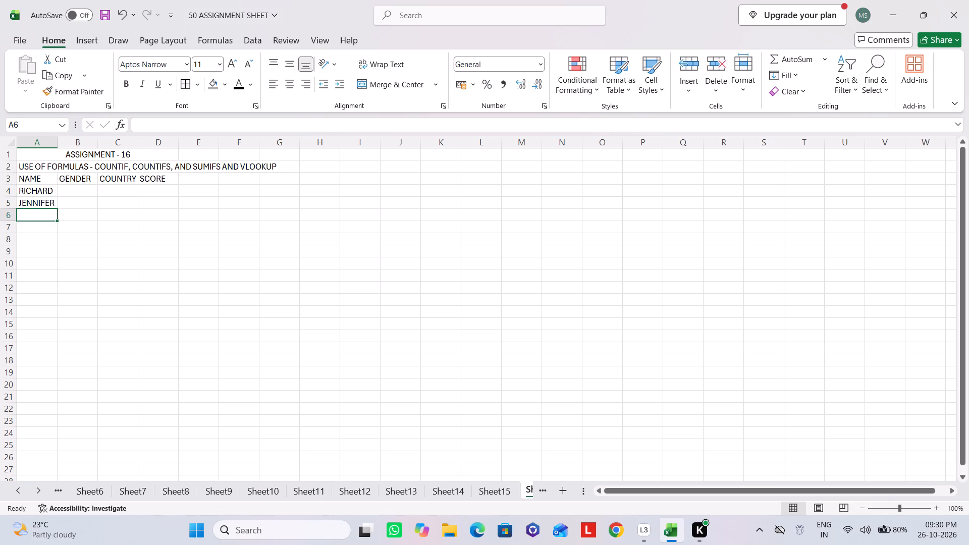
pyautogui.write('JAMES')
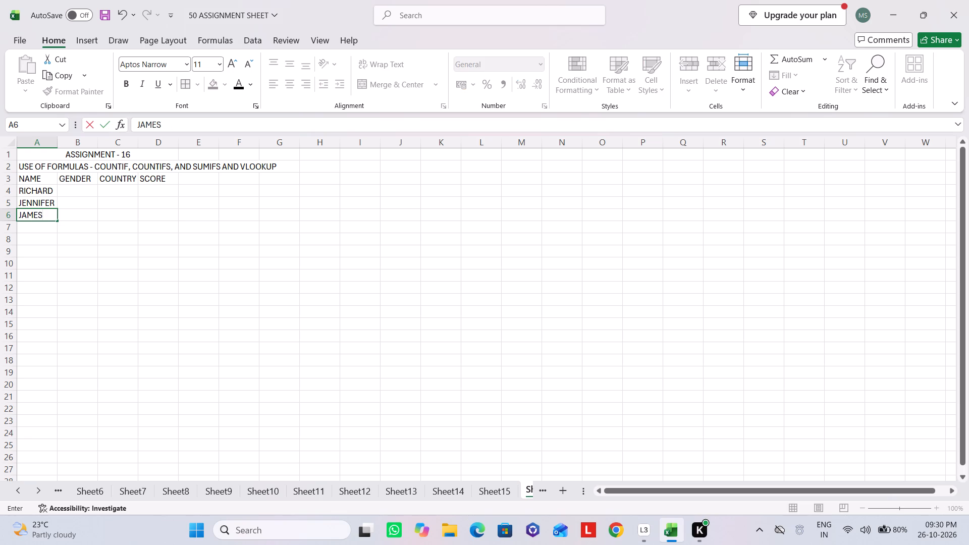
pyautogui.press('Down')
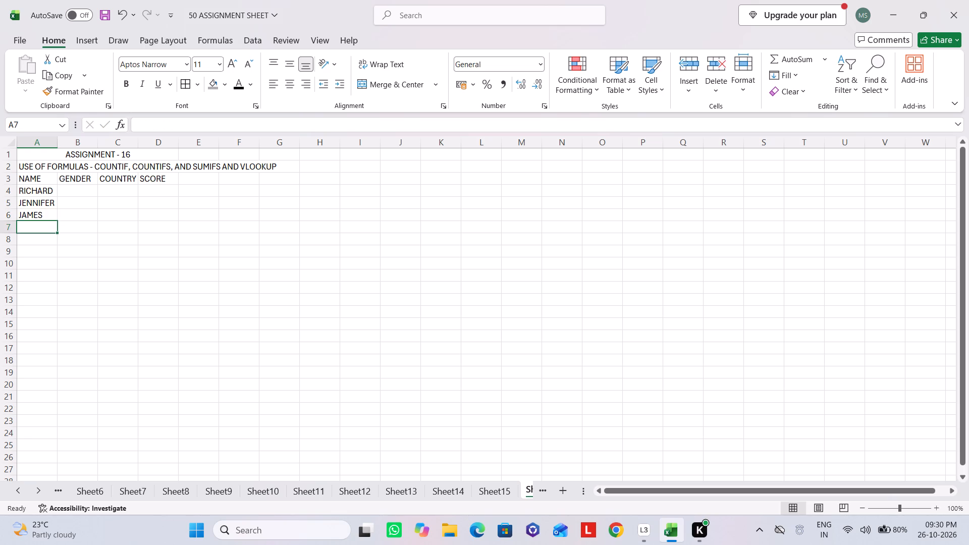
pyautogui.write('LISA')
pyautogui.press('Down')
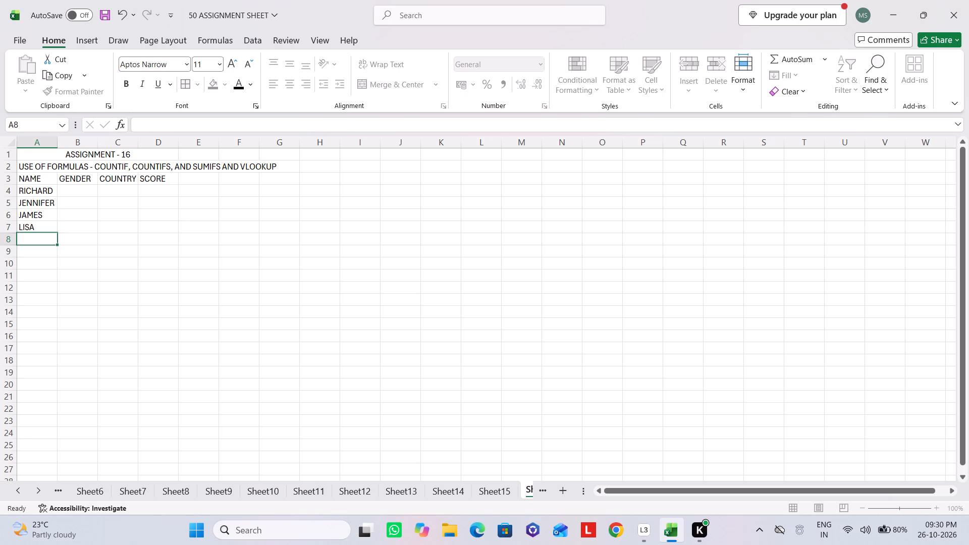
pyautogui.write('SHARON')
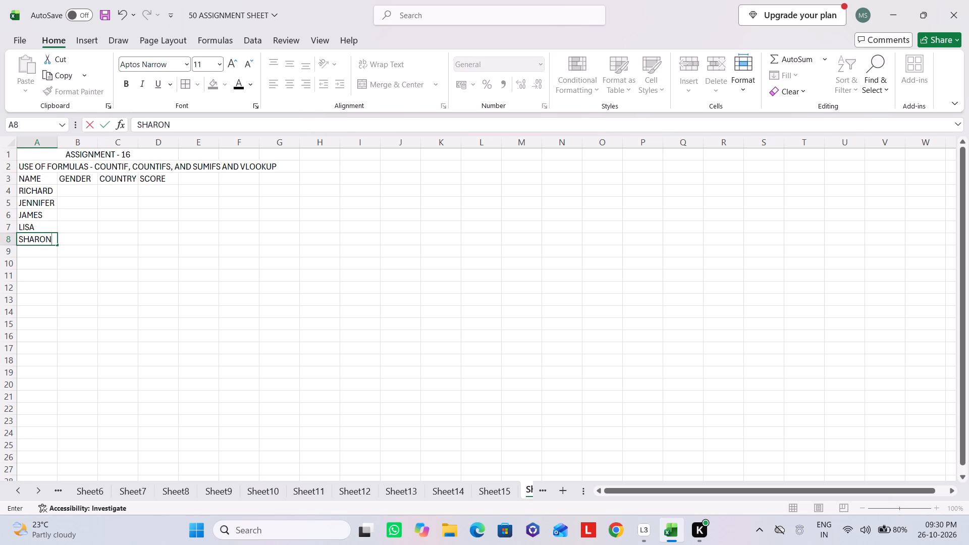
pyautogui.press('Down')
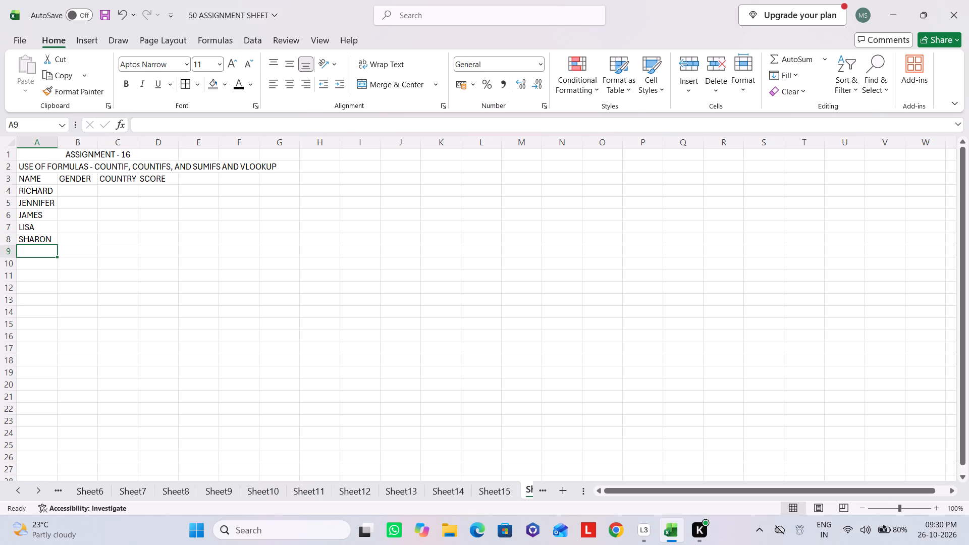
# Continue the NAME column in cells A9 to A14 with ELIZABETH, CAROL, MARK, JOHN, SUSAN and DAVID.
pyautogui.write('ELIZA')
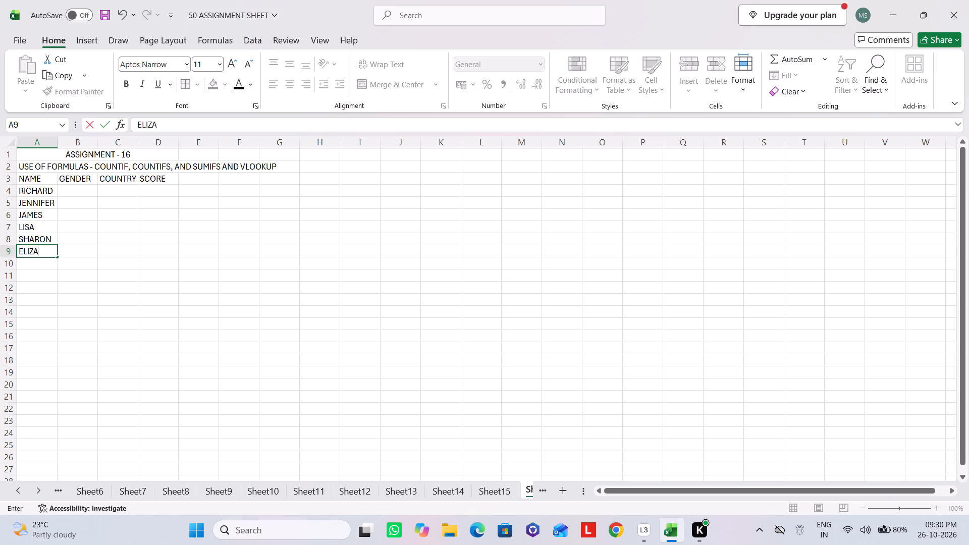
pyautogui.write('BETH')
pyautogui.press('Down')
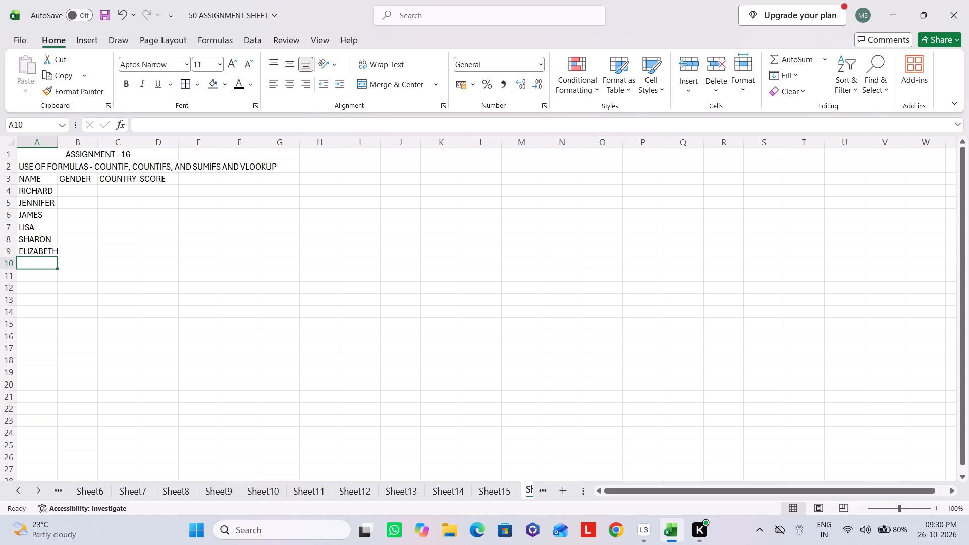
pyautogui.write('CAROL')
pyautogui.press('Down')
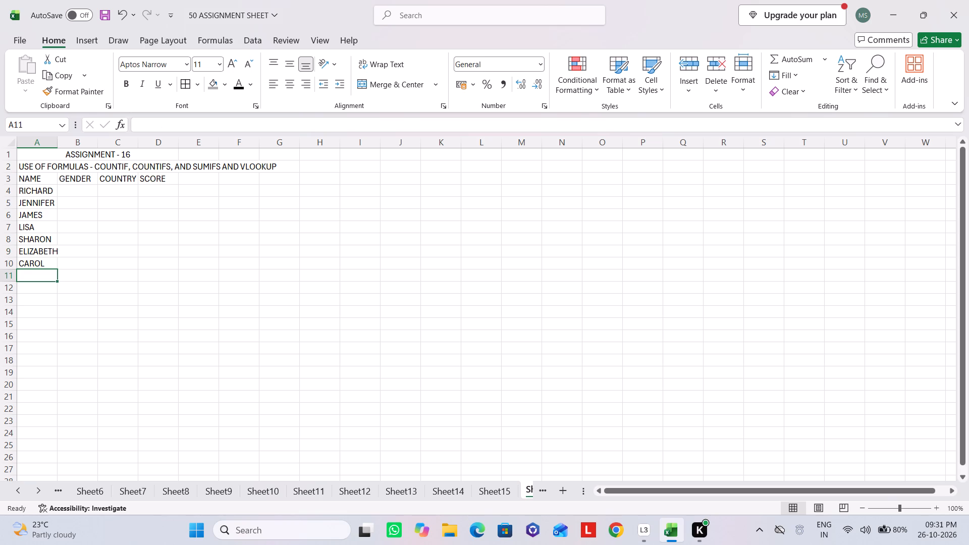
pyautogui.write('MARK')
pyautogui.press('Down')
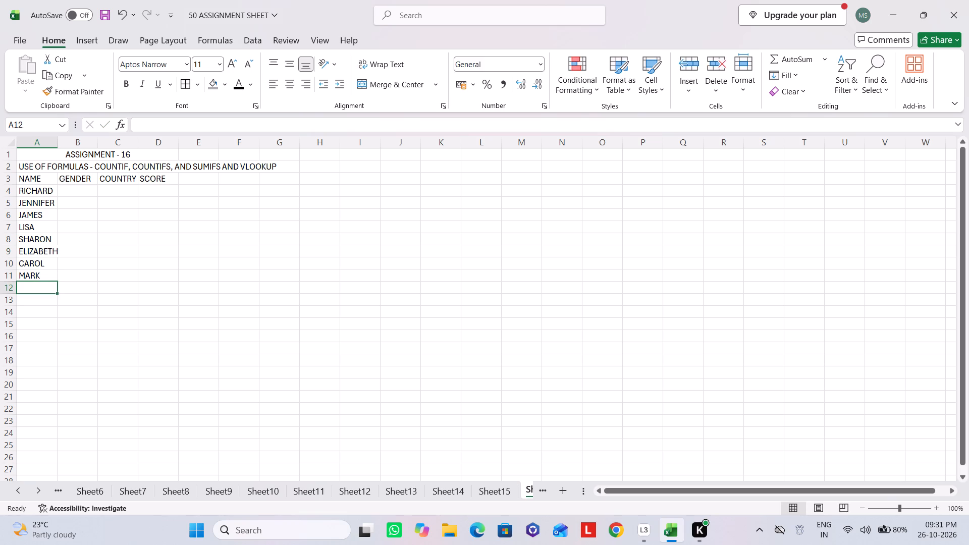
pyautogui.write('JOHN')
pyautogui.press('Down')
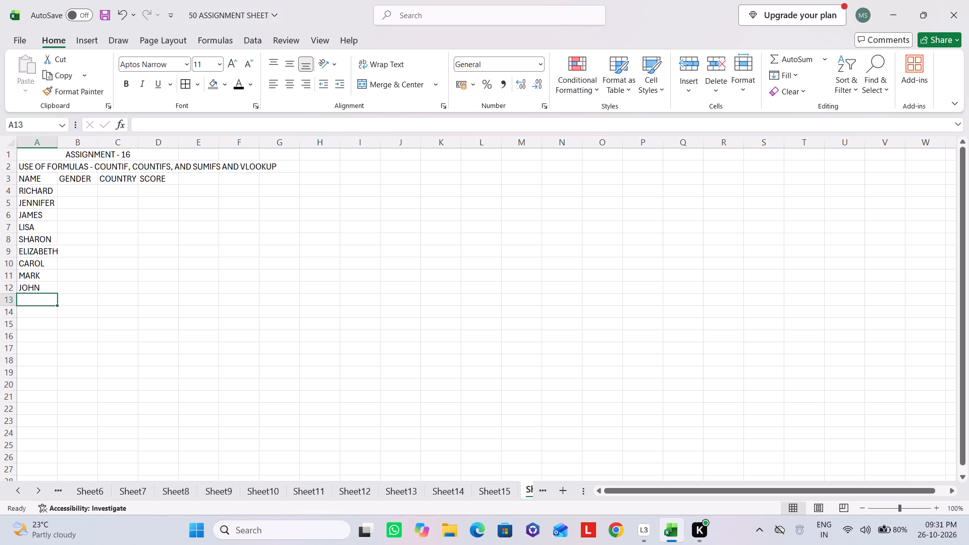
pyautogui.write('SUS')
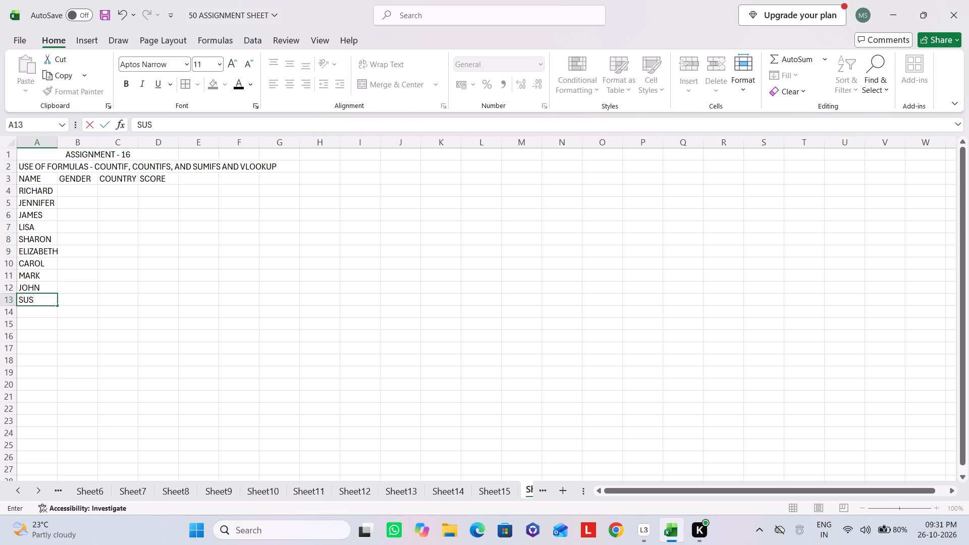
pyautogui.write('AN')
pyautogui.press('Down')
pyautogui.write('DAVID')
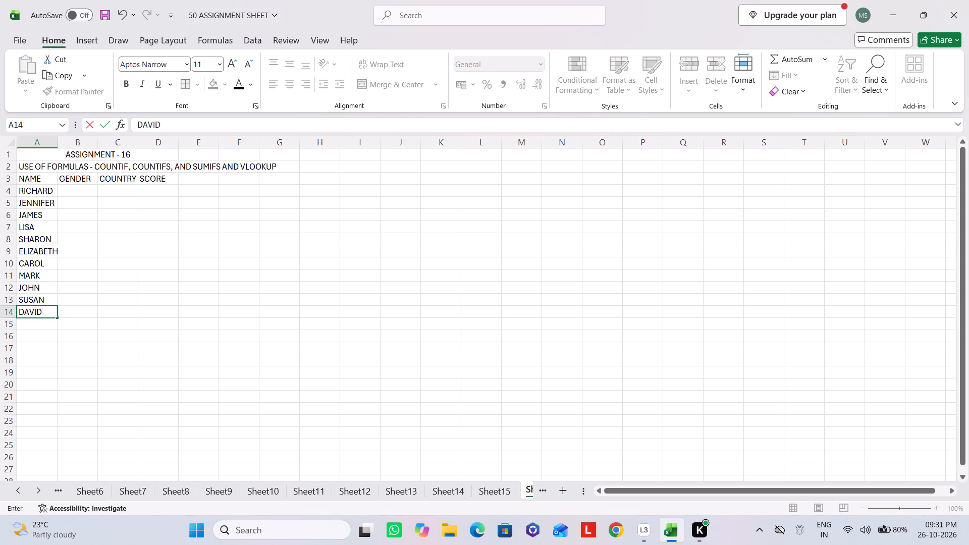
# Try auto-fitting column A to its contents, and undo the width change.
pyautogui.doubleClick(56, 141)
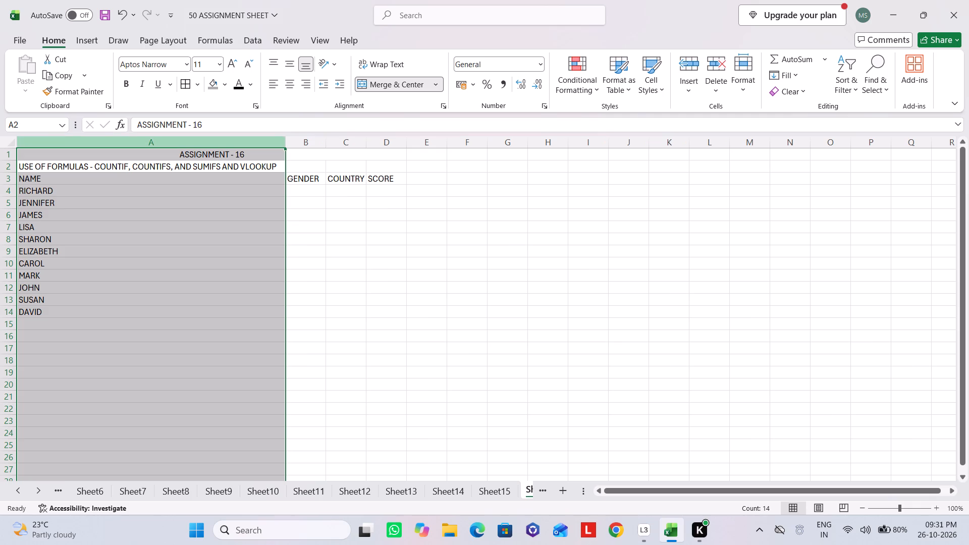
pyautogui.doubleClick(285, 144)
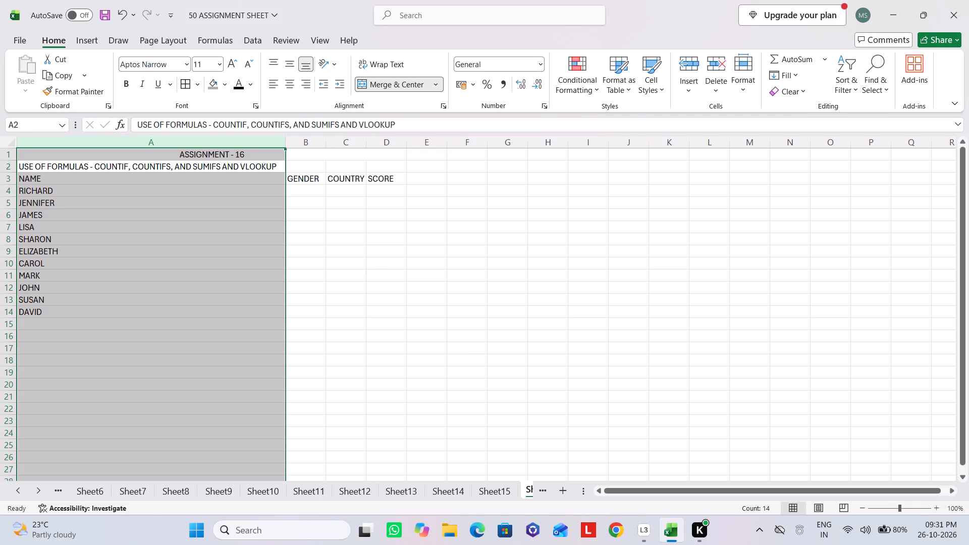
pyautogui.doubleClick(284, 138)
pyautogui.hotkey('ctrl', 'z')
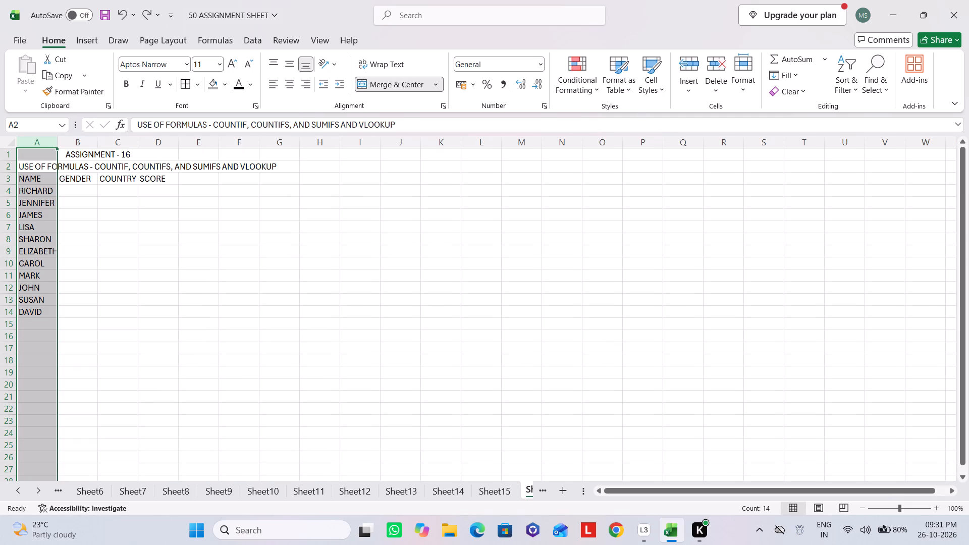
# Merge and centre the instruction line across cells A2:F2.
pyautogui.click(45, 163)
pyautogui.hotkey('shift', 'Right')
pyautogui.hotkey('shift', 'Right')
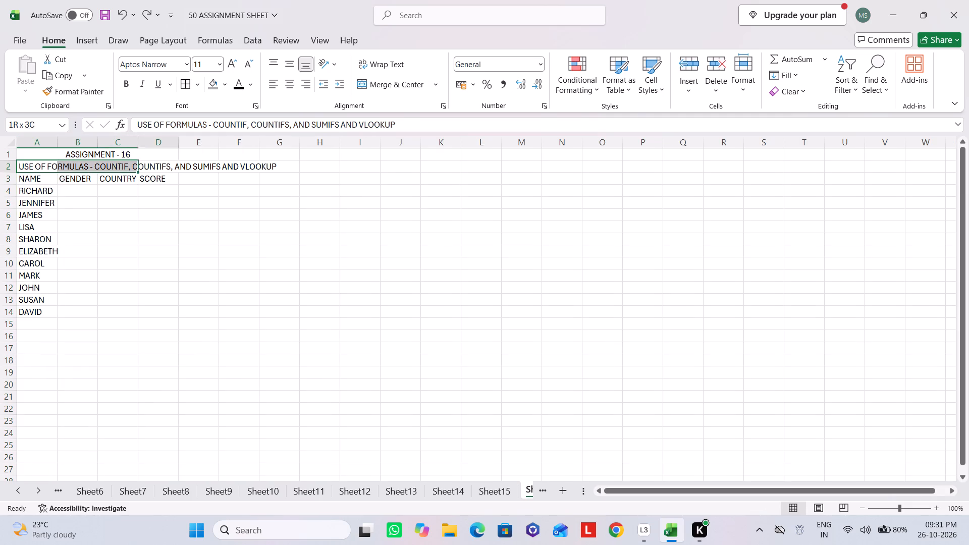
pyautogui.hotkey('shift', 'Right')
pyautogui.hotkey('shift', 'Right')
pyautogui.hotkey('shift', 'Right')
pyautogui.hotkey('shift', 'Right')
pyautogui.hotkey('shift', 'Left')
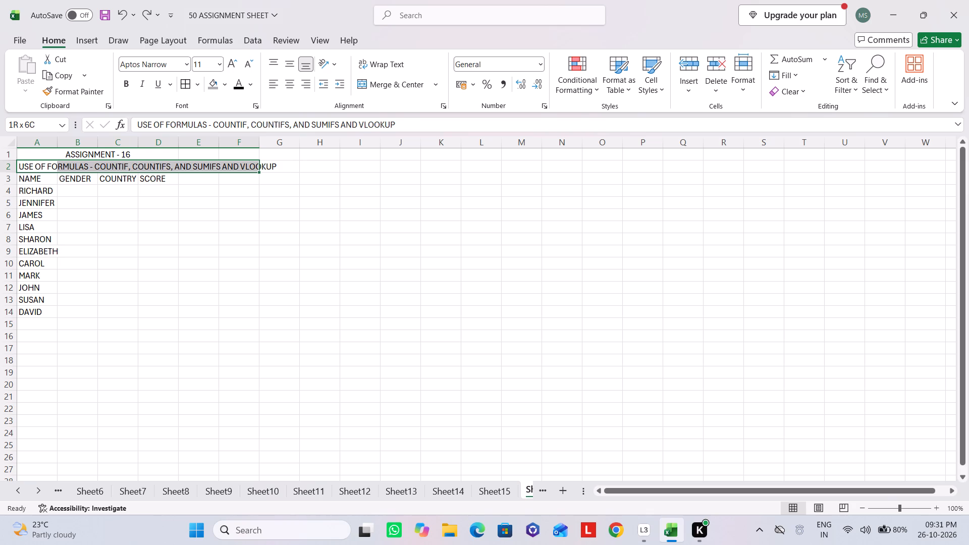
pyautogui.click(386, 84)
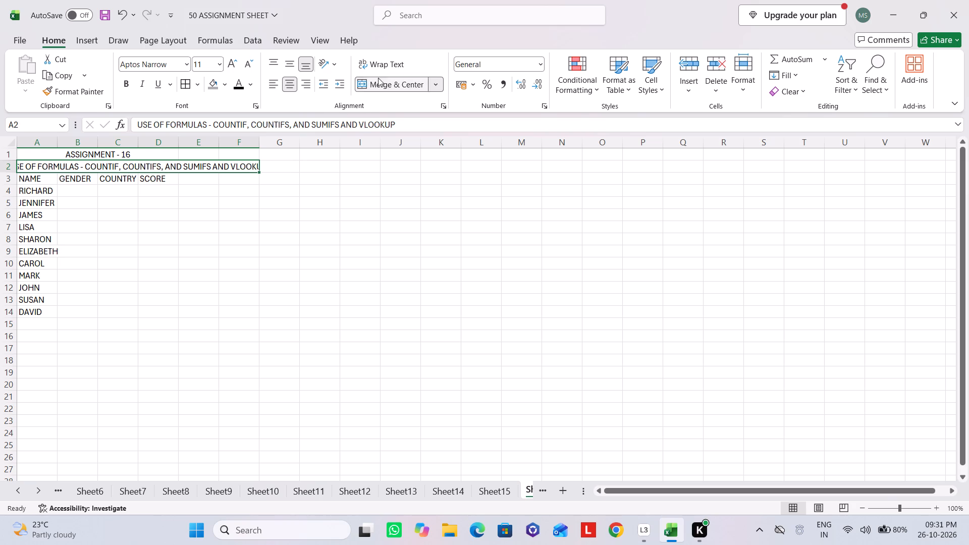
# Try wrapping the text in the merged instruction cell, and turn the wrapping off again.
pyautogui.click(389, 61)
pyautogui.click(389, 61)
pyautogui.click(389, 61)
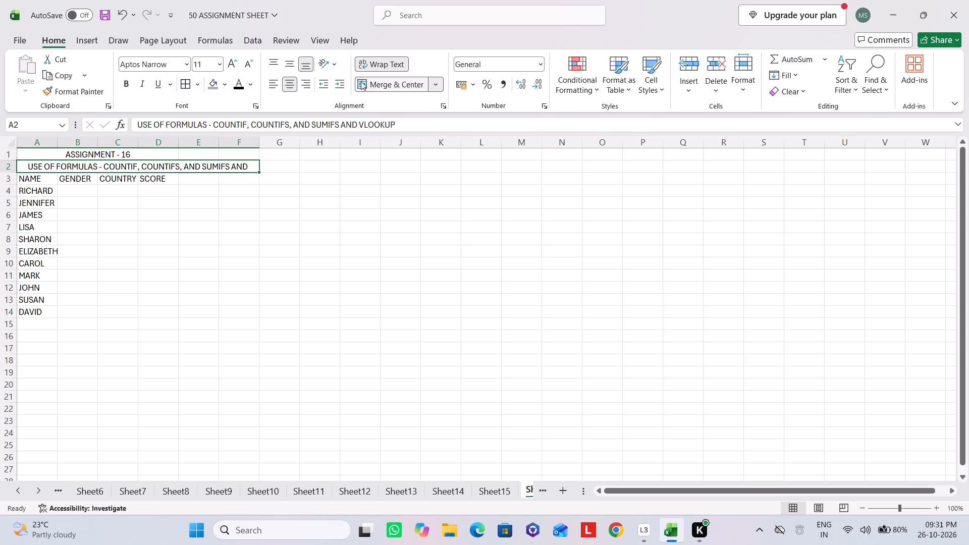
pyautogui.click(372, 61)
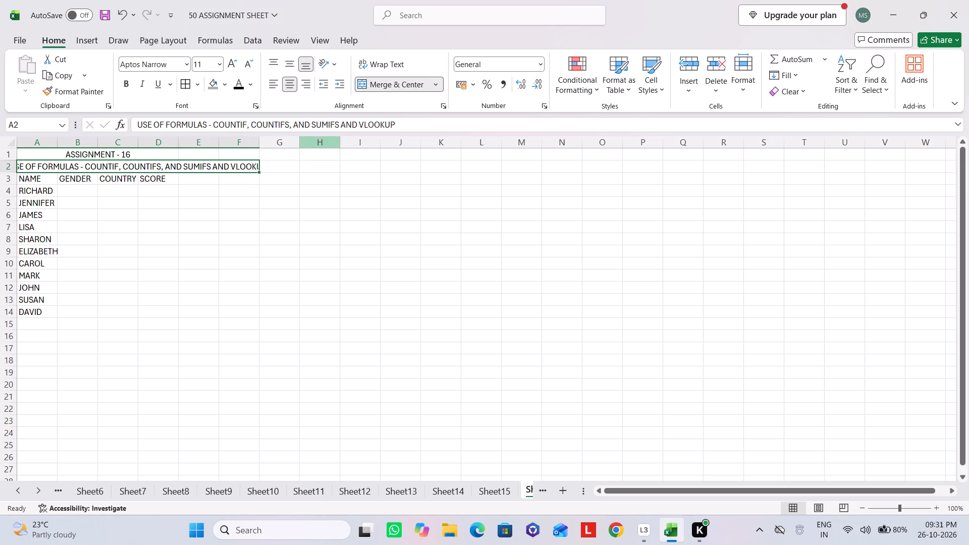
# Extend the merged and centred instruction line across cells A2:G2.
pyautogui.hotkey('shift', 'Right')
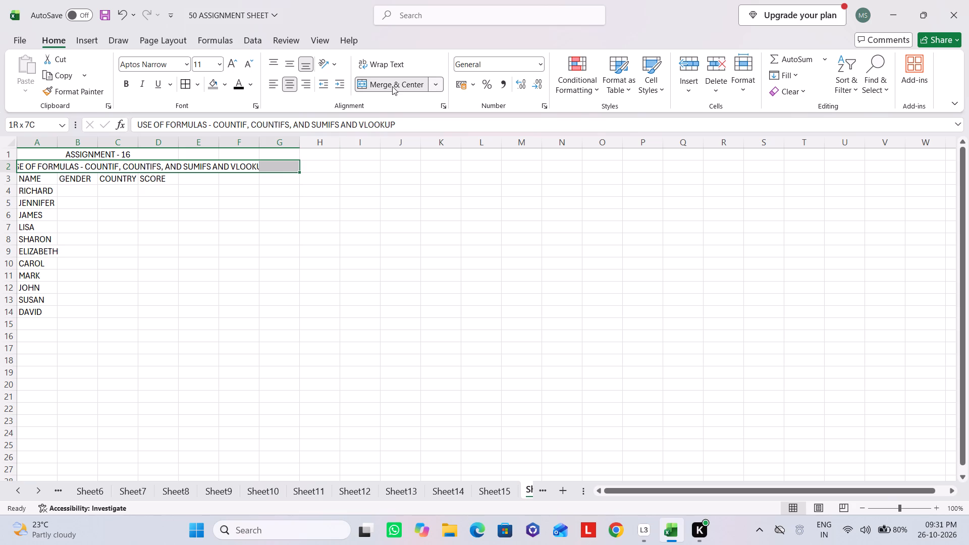
pyautogui.doubleClick(392, 84)
# Fill the GENDER column in cells B4 to B8 with MALE, FEMALE, MALE, FEMALE and FEMALE.
pyautogui.click(80, 190)
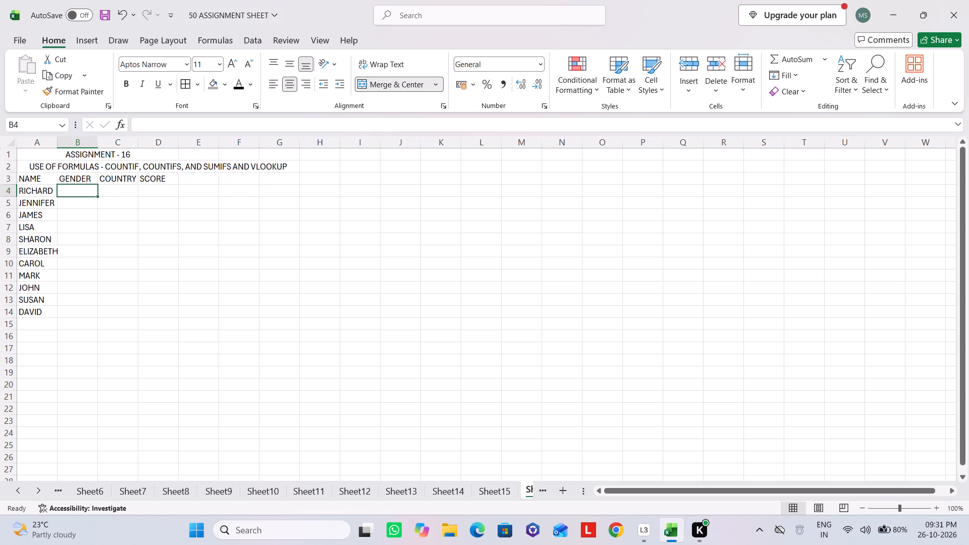
pyautogui.write('MALE')
pyautogui.press('Right')
pyautogui.press('Left')
pyautogui.press('Down')
pyautogui.write('FEMALE')
pyautogui.press('Down')
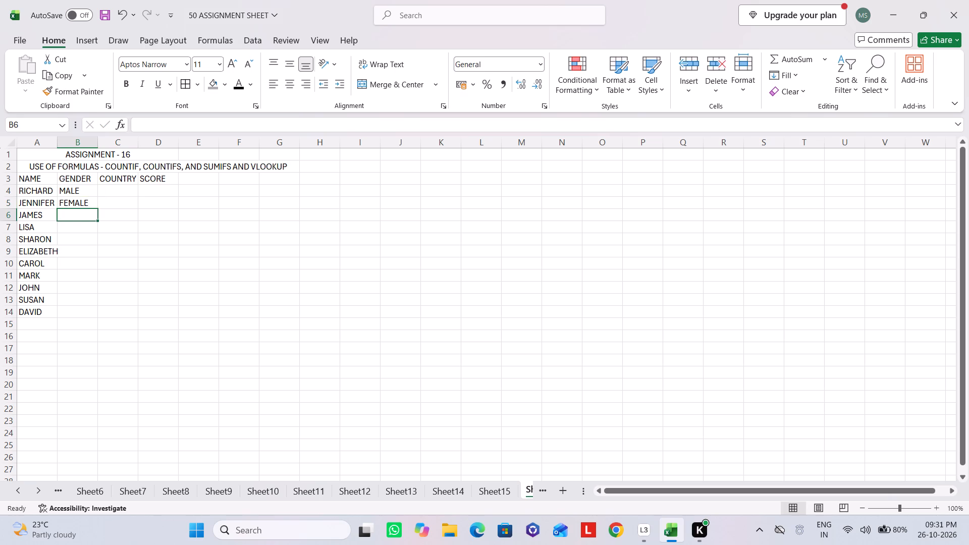
pyautogui.write('MALE')
pyautogui.press('Down')
pyautogui.write('FEMALE')
pyautogui.press('Down')
pyautogui.write('FEMALE')
pyautogui.press('Left')
pyautogui.press('Right')
pyautogui.press('Down')
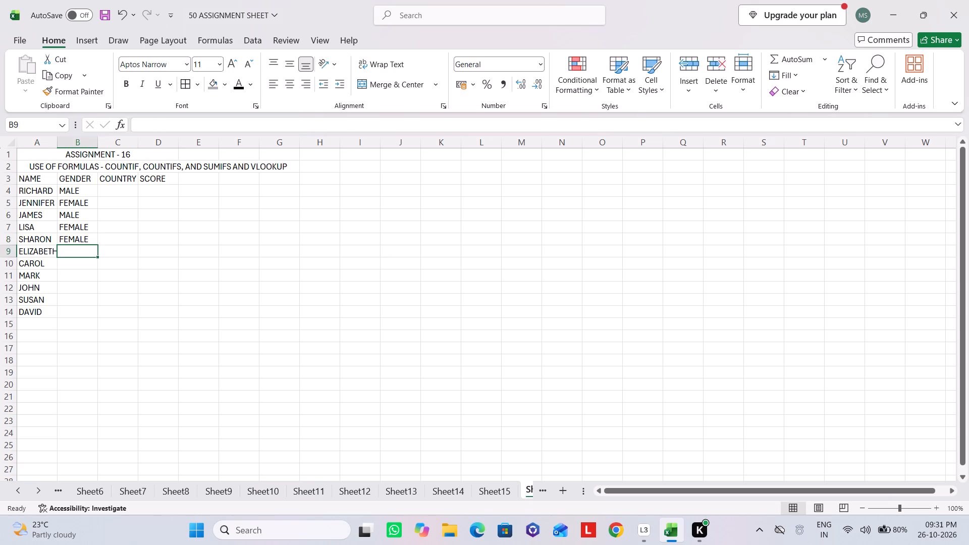
# Complete the GENDER column in cells B9 to B14 with FEMALE, FEMALE, MALE, MALE, FEMALE and MALE.
pyautogui.write('FEL')
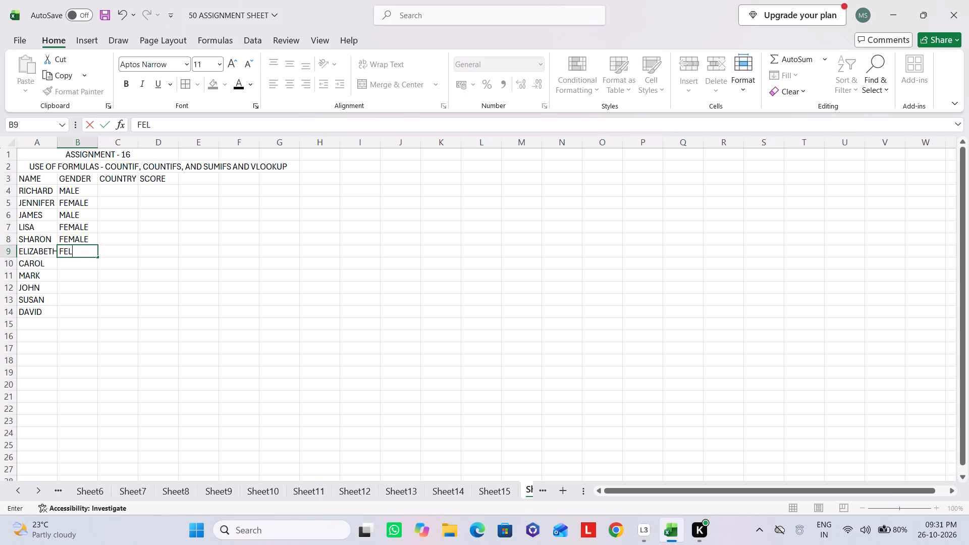
pyautogui.press('BackSpace')
pyautogui.write('MALE')
pyautogui.press('Left')
pyautogui.press('Right')
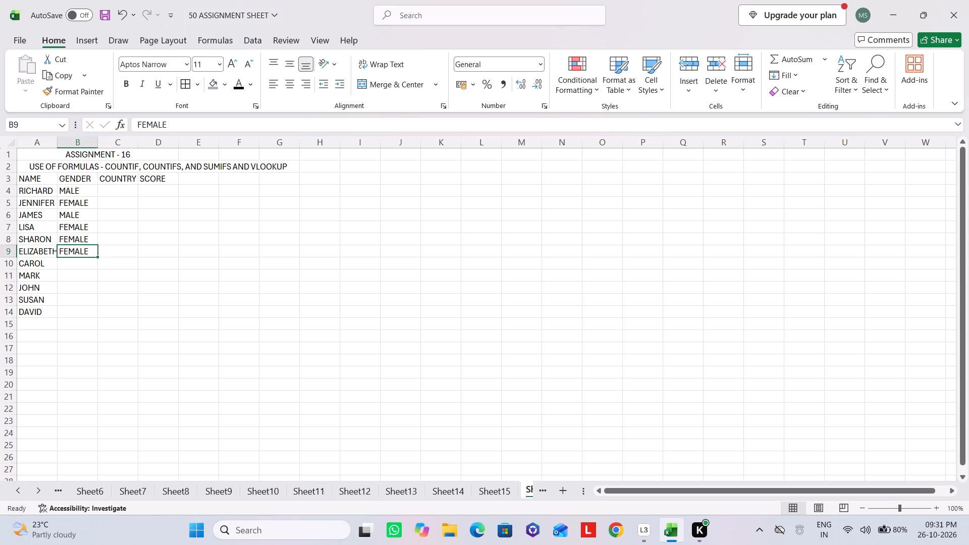
pyautogui.press('Down')
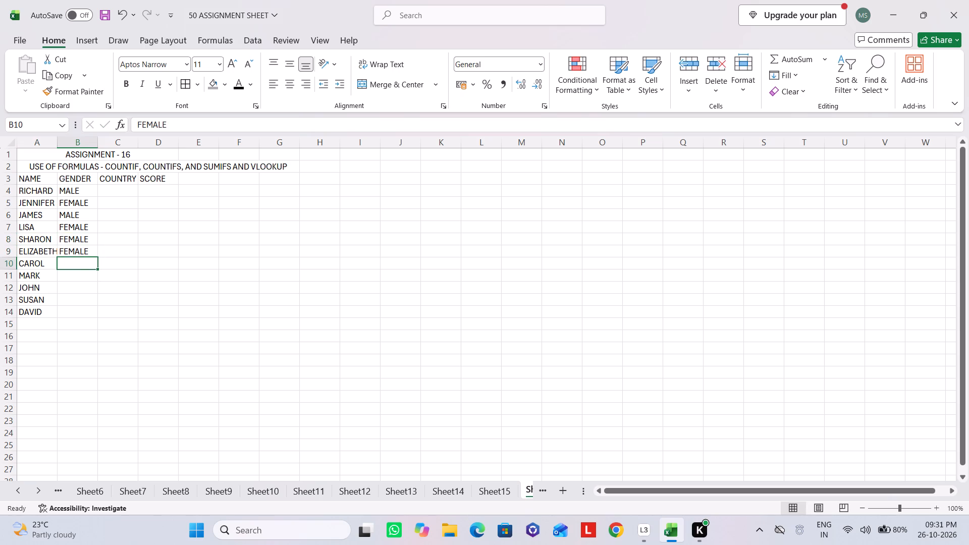
pyautogui.write('FEMALE')
pyautogui.press('Down')
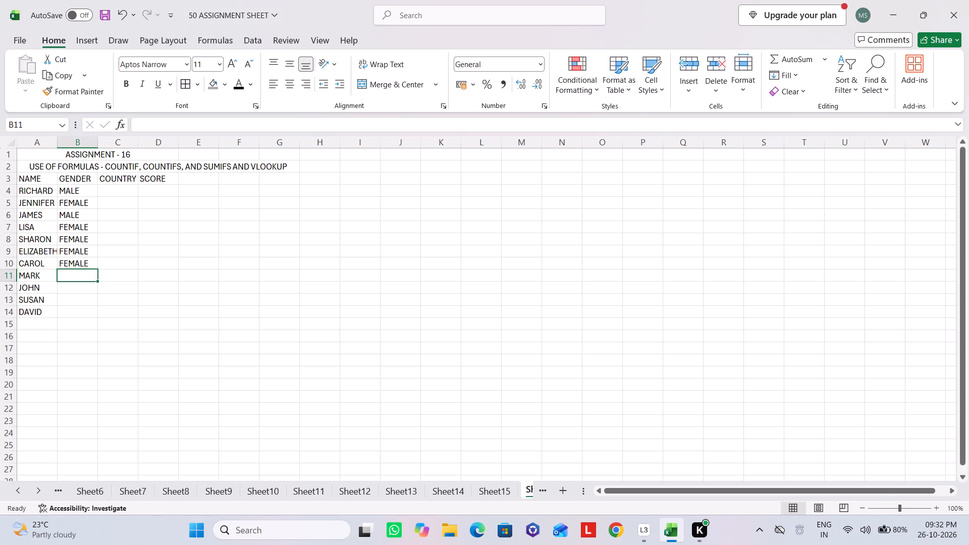
pyautogui.write('MALE')
pyautogui.press('Down')
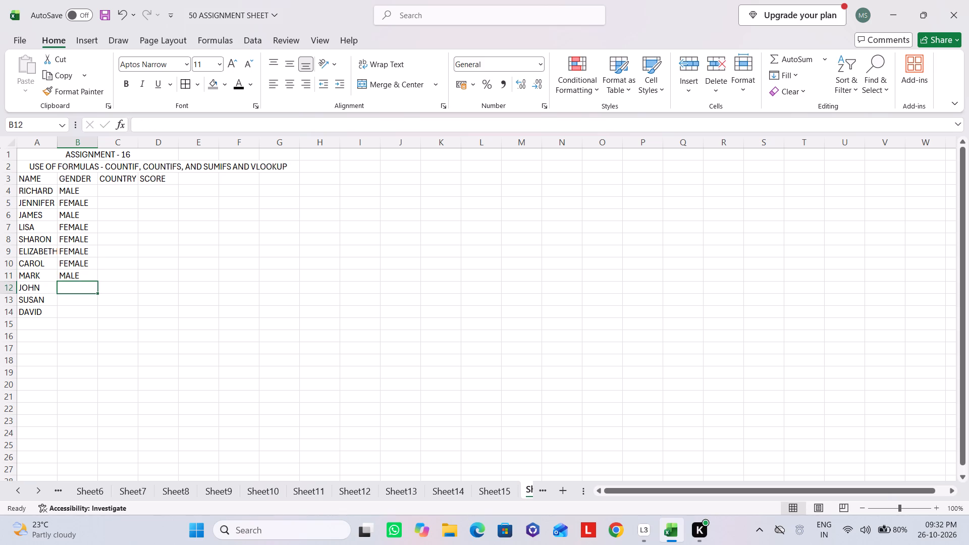
pyautogui.write('MALE')
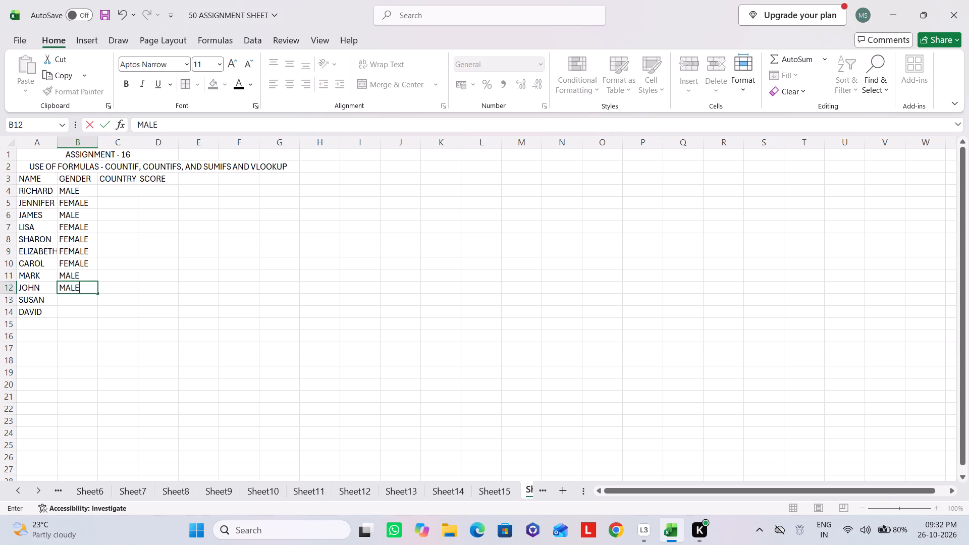
pyautogui.press('Down')
pyautogui.write('FEMALE')
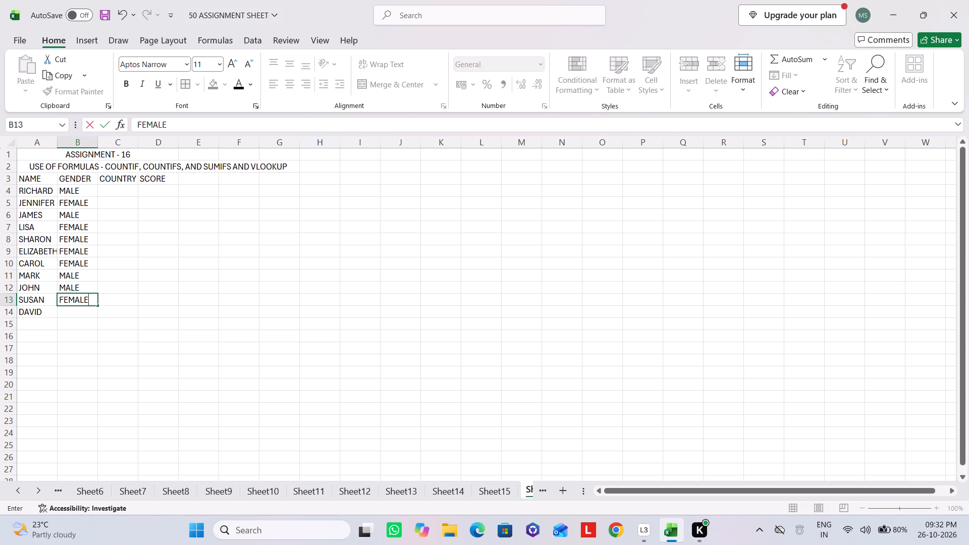
pyautogui.press('Down')
pyautogui.write('MALE')
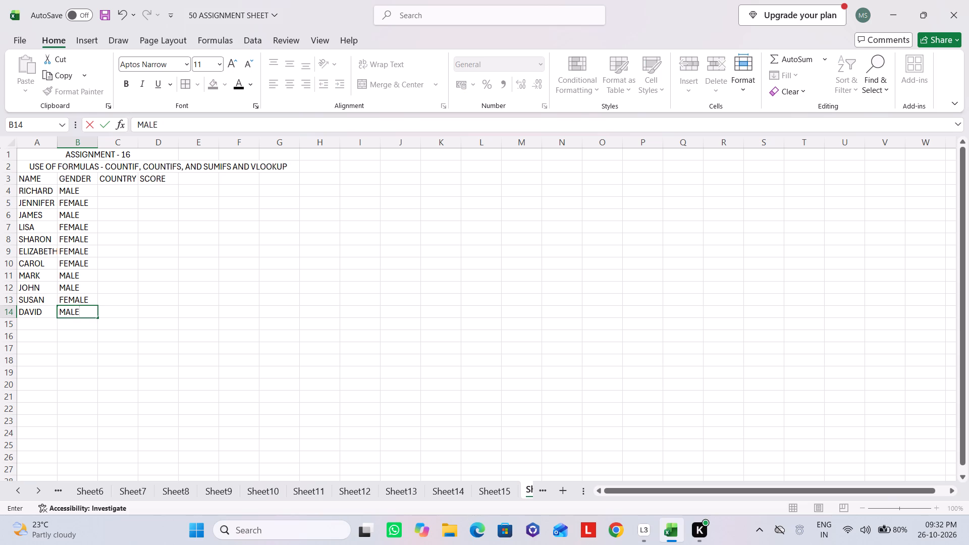
pyautogui.press('Up')
# Start the COUNTRY column with UNITED STATES for RICHARD in C4 and UNITED KINGDOM for JENNIFER in C5.
pyautogui.press('Up')
pyautogui.press('Up')
pyautogui.press('Up')
pyautogui.press('Up')
pyautogui.press('Up')
pyautogui.press('Up')
pyautogui.press('Up')
pyautogui.press('Up')
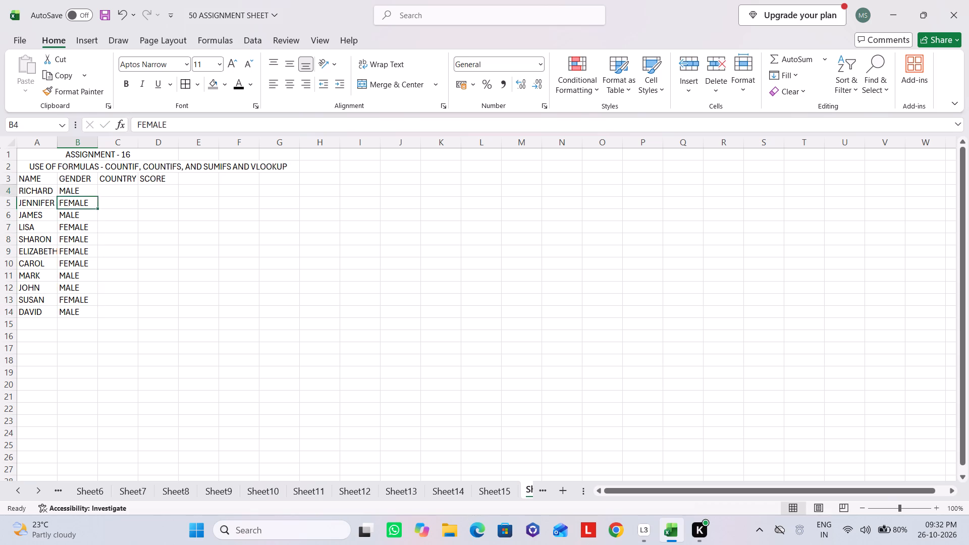
pyautogui.press('Up')
pyautogui.press('Right')
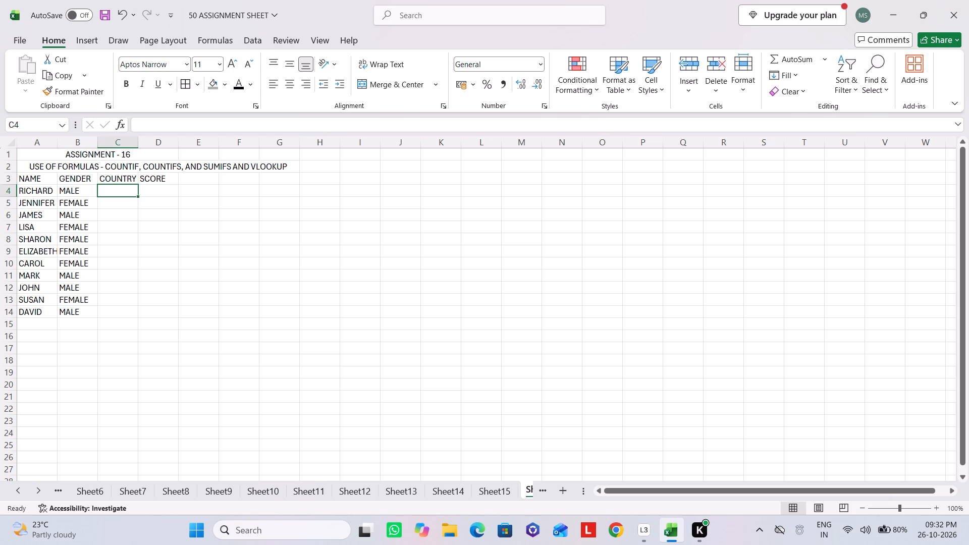
pyautogui.write('UNITED ST')
pyautogui.write('ATES')
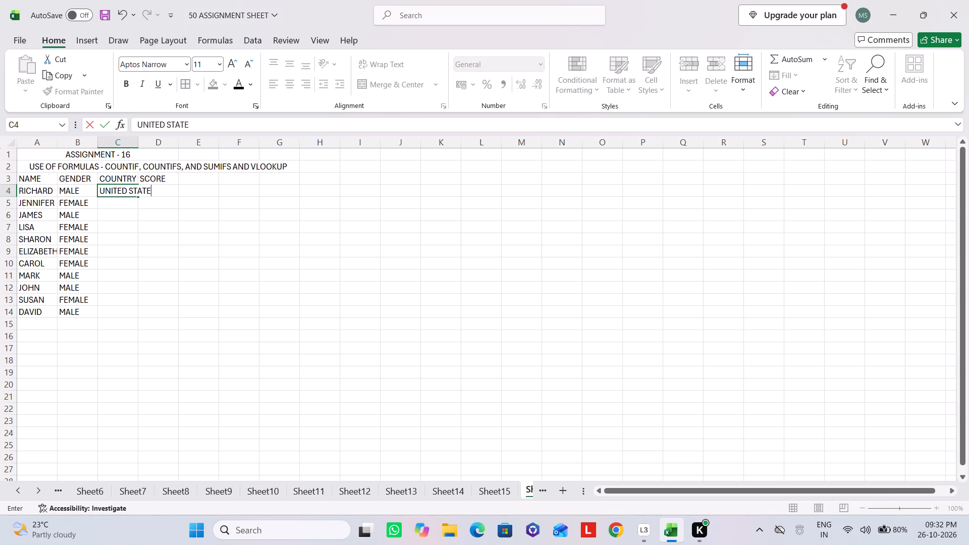
pyautogui.press('Down')
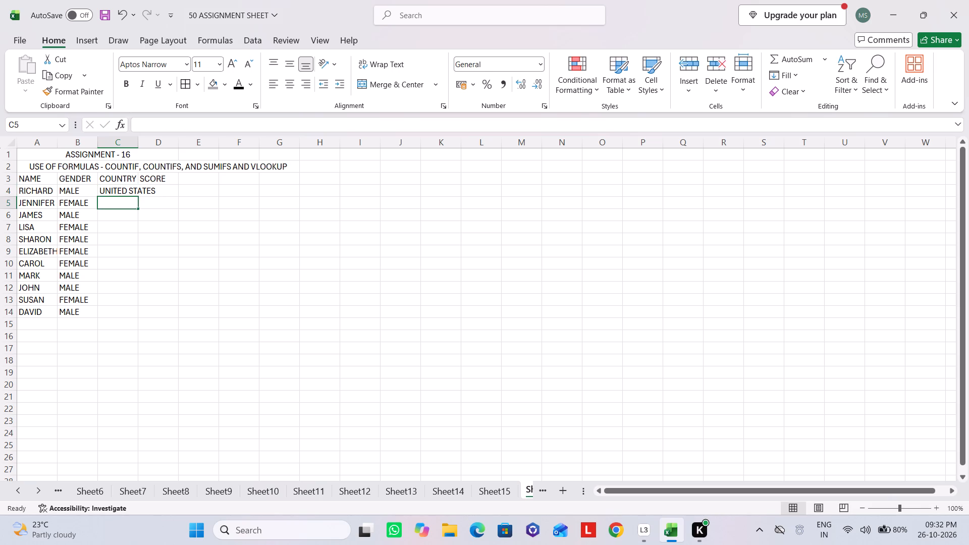
pyautogui.write('UNITED STAES')
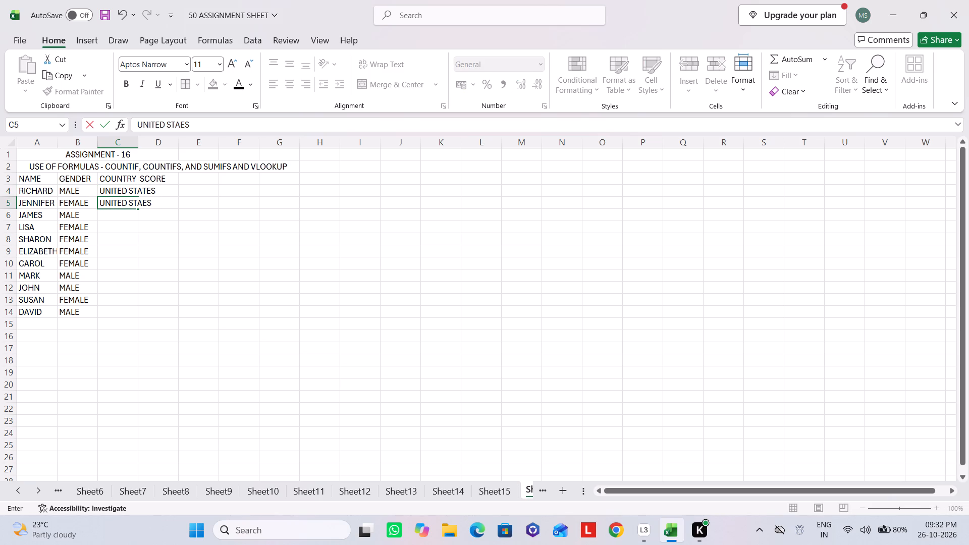
pyautogui.press('BackSpace')
pyautogui.press('BackSpace')
pyautogui.press('BackSpace')
pyautogui.press('BackSpace')
pyautogui.press('BackSpace')
pyautogui.write('KI')
pyautogui.write('NGDOM')
pyautogui.press('Down')
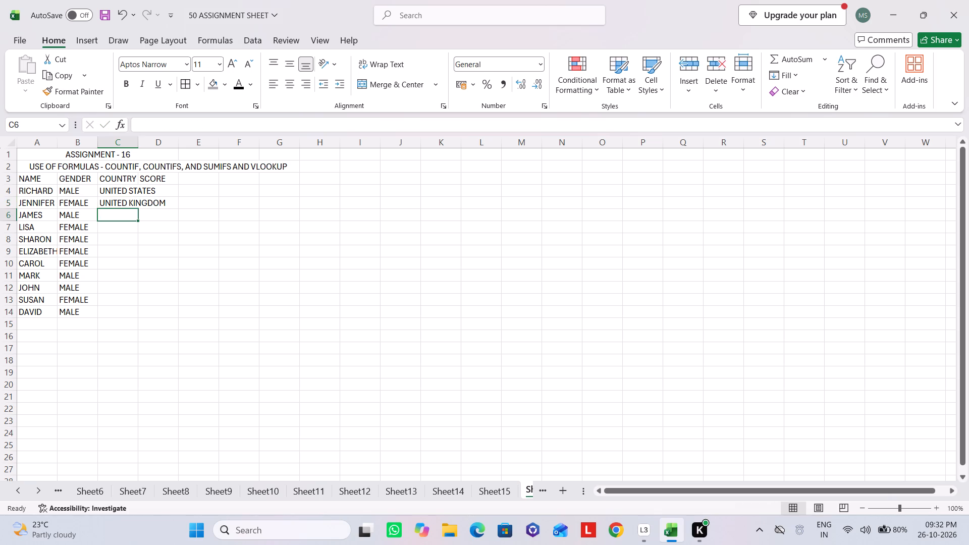
# Continue the COUNTRY column in cells C6 to C9 with UNITED STATES, CANADA, AUSTRALIA and CANADA.
pyautogui.write('UNITED')
pyautogui.press('space')
pyautogui.write('STAE')
pyautogui.press('BackSpace')
pyautogui.write('ES')
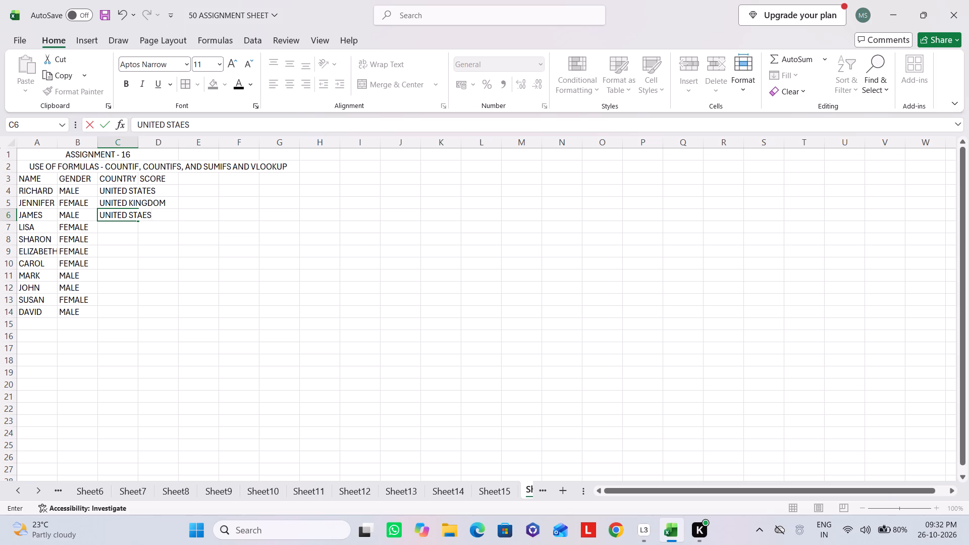
pyautogui.press('BackSpace')
pyautogui.press('BackSpace')
pyautogui.write('TES')
pyautogui.press('Down')
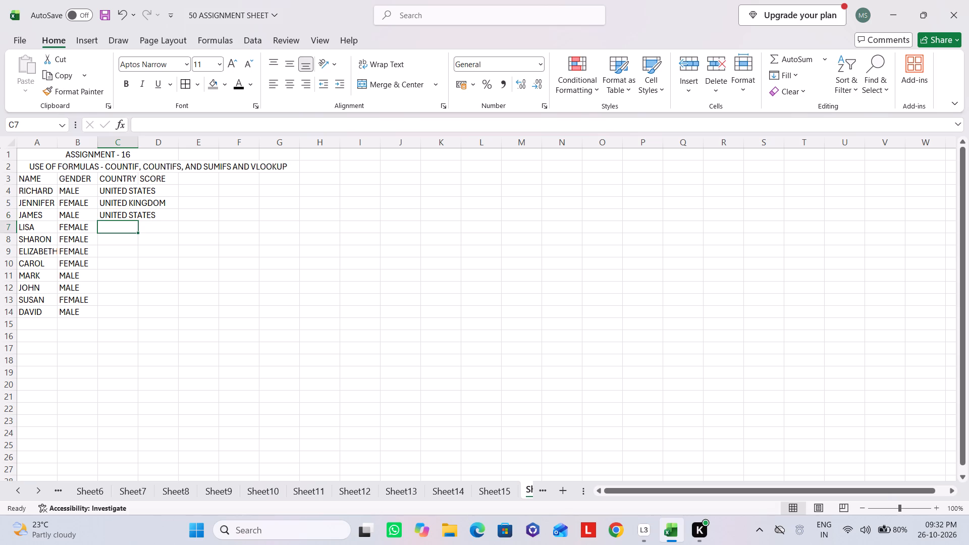
pyautogui.write('CANADA')
pyautogui.press('Down')
pyautogui.write('AUSTRALIA')
pyautogui.press('Down')
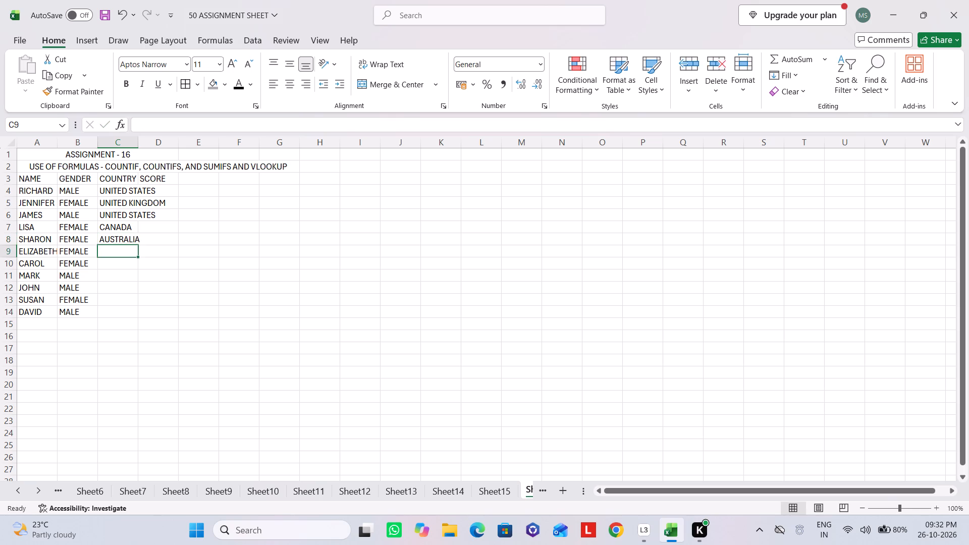
pyautogui.write('CANADA')
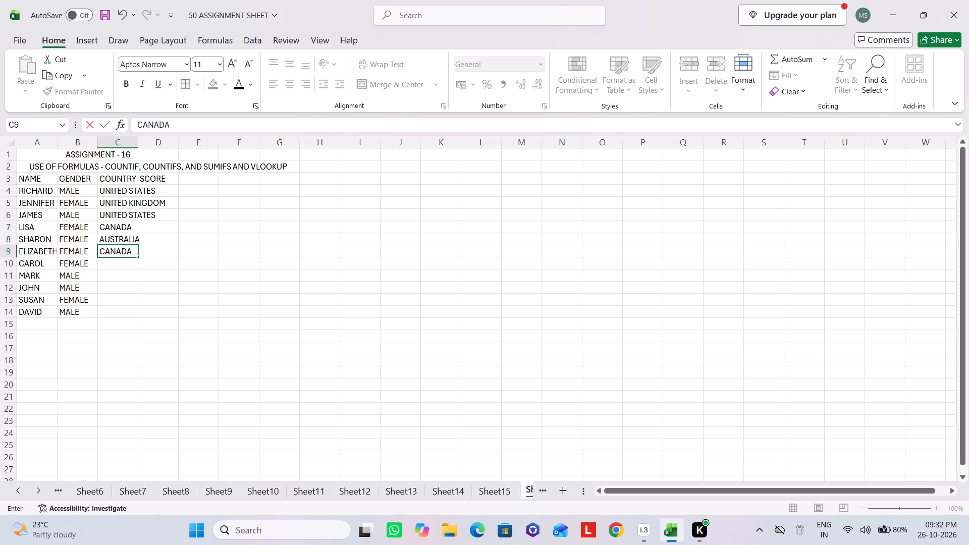